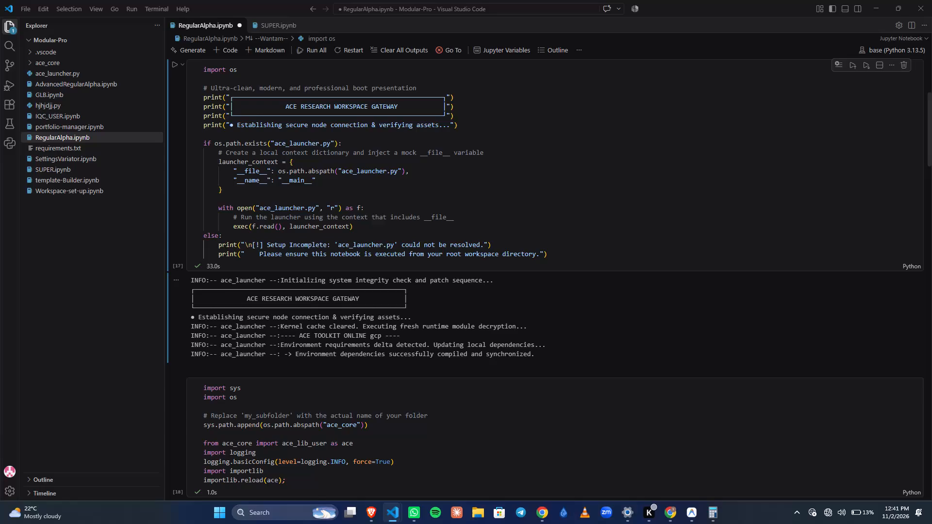
Switch to Chrome and view the booth and passes answers in The Tattoo Expo 2027 form response.
click(672, 521)
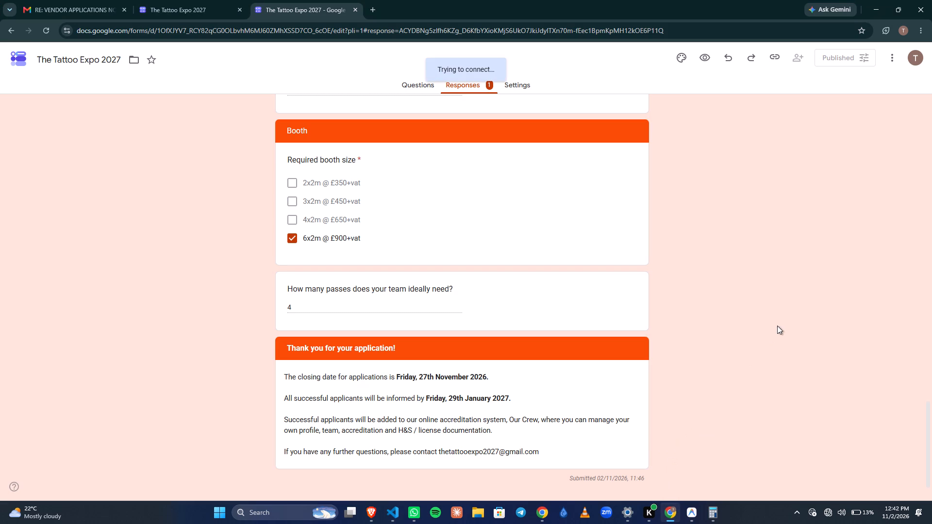
click(816, 288)
Launch Word from the Windows search and create a new blank document.
click(263, 513)
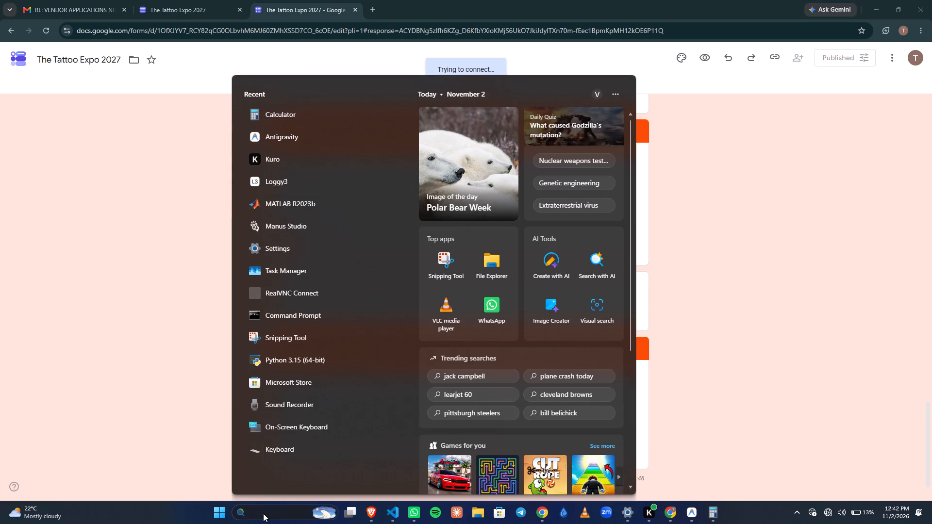
text(word)
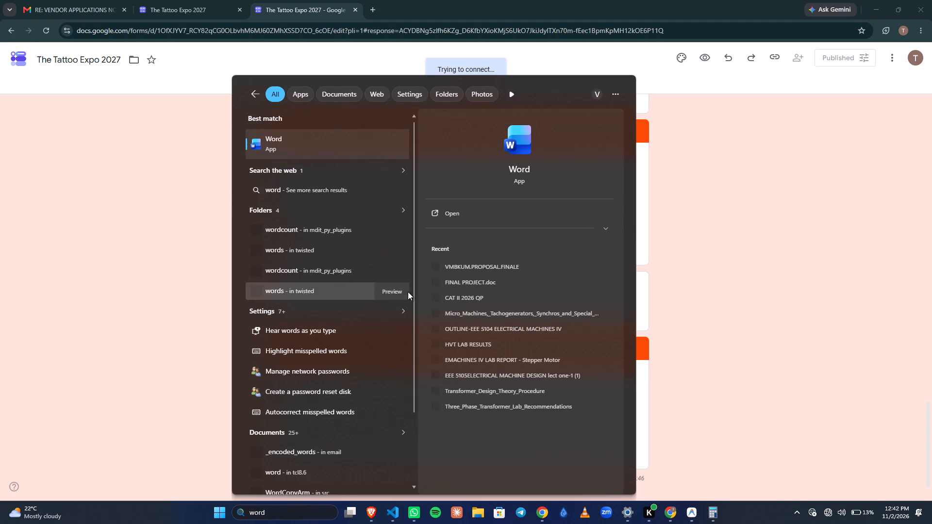
click(458, 221)
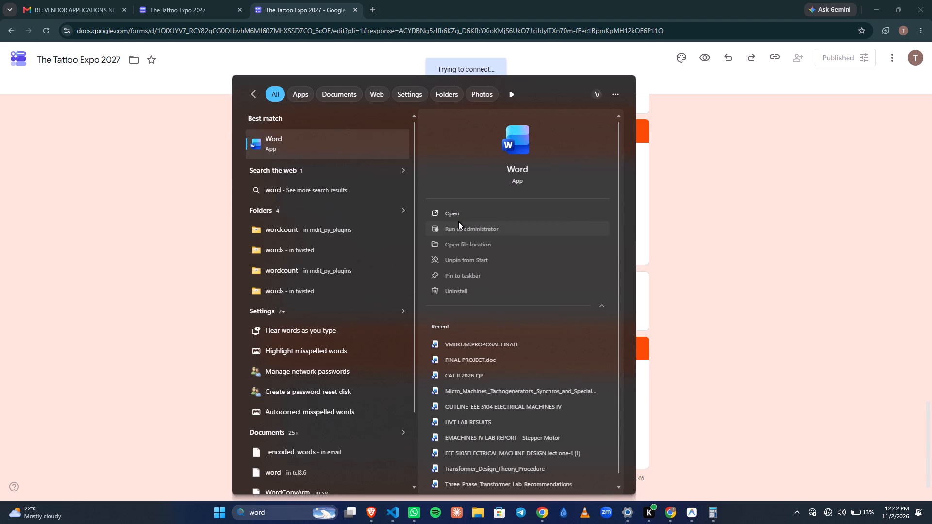
click(459, 214)
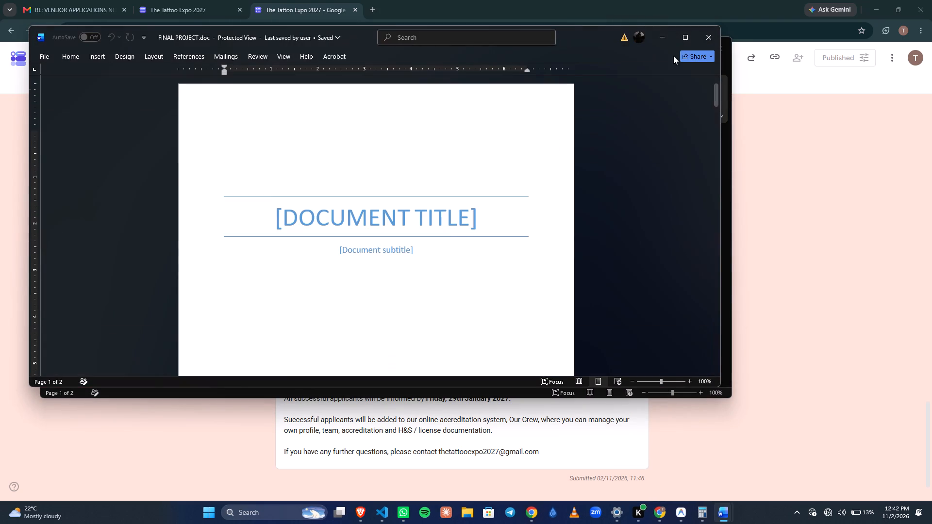
click(682, 41)
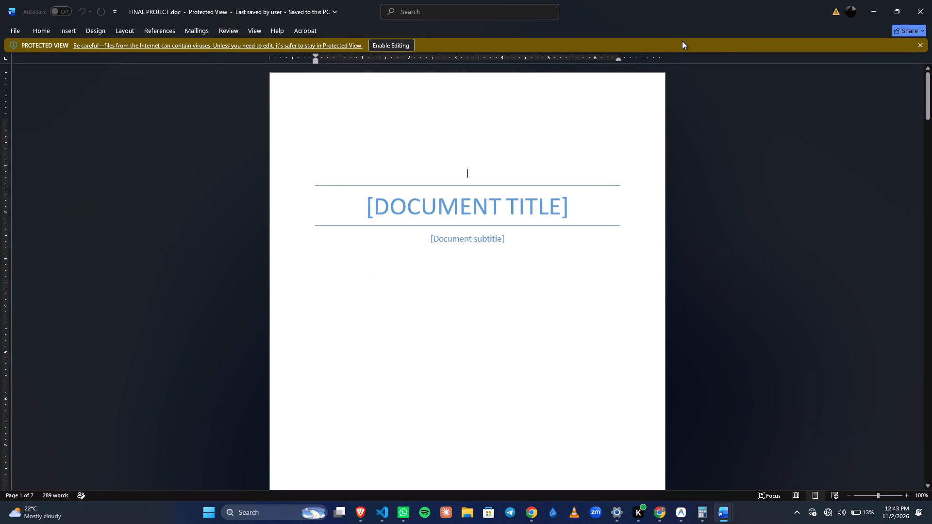
click(11, 30)
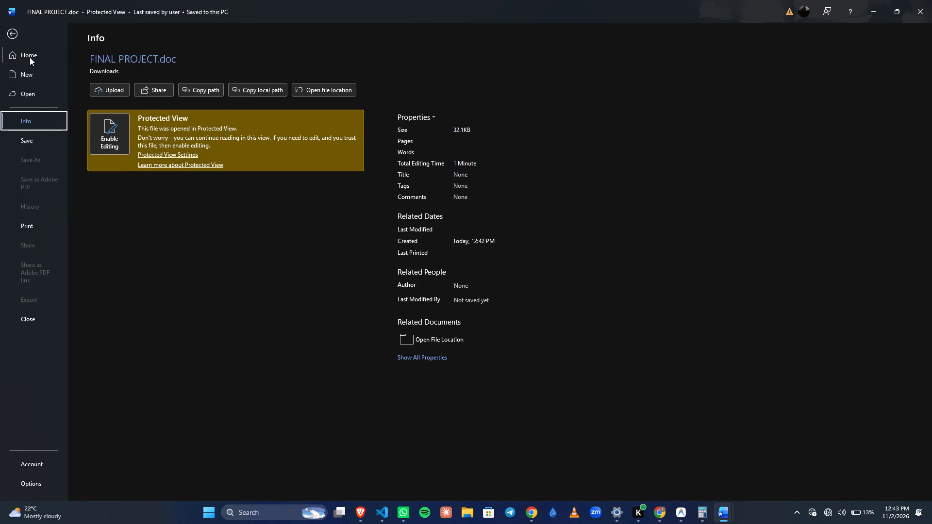
click(29, 70)
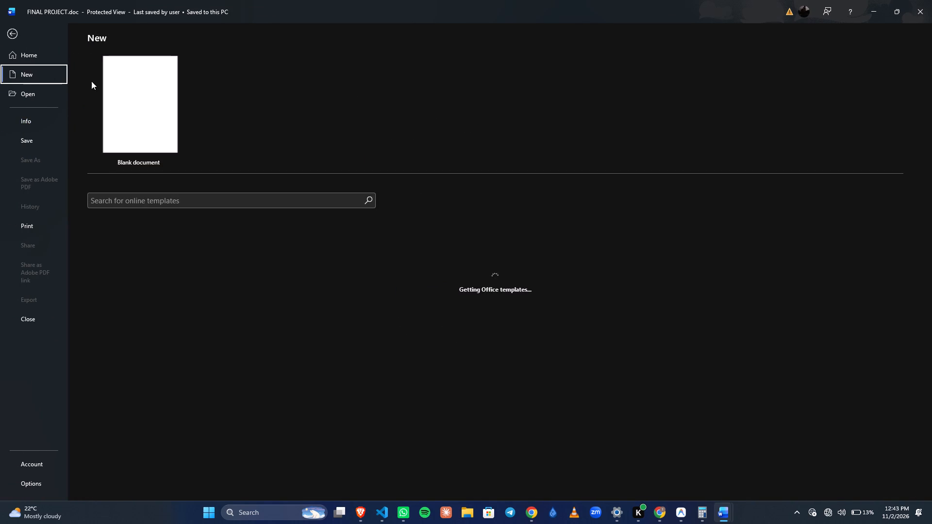
click(116, 90)
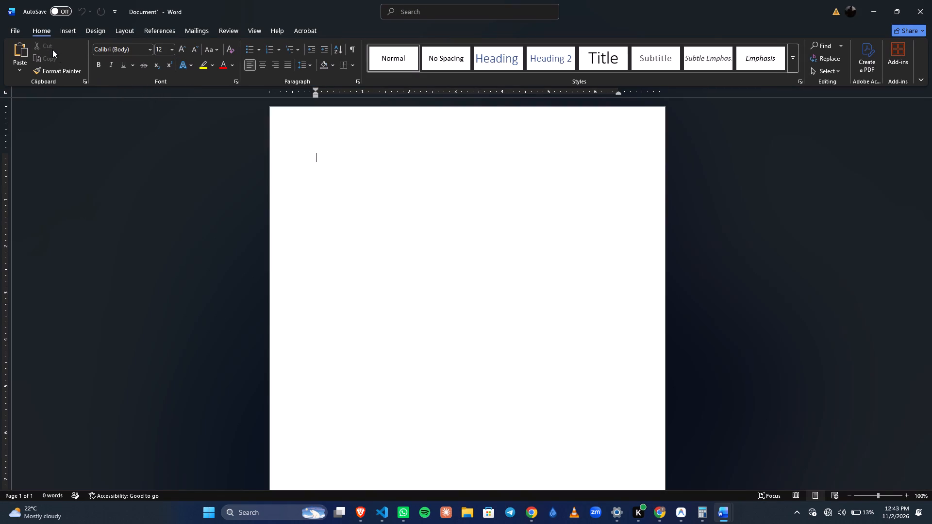
Enter the labels "Event:" and "Respondent's name:" on separate lines at the start of the blank document.
click(308, 169)
text(event)
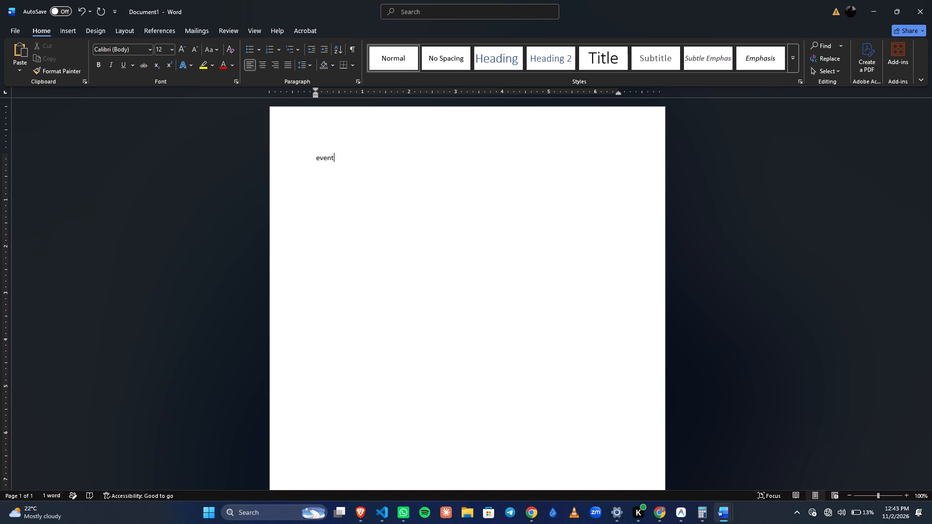
key(shift+colon)
key(space)
key(Return)
text(respondenmt)
text('s)
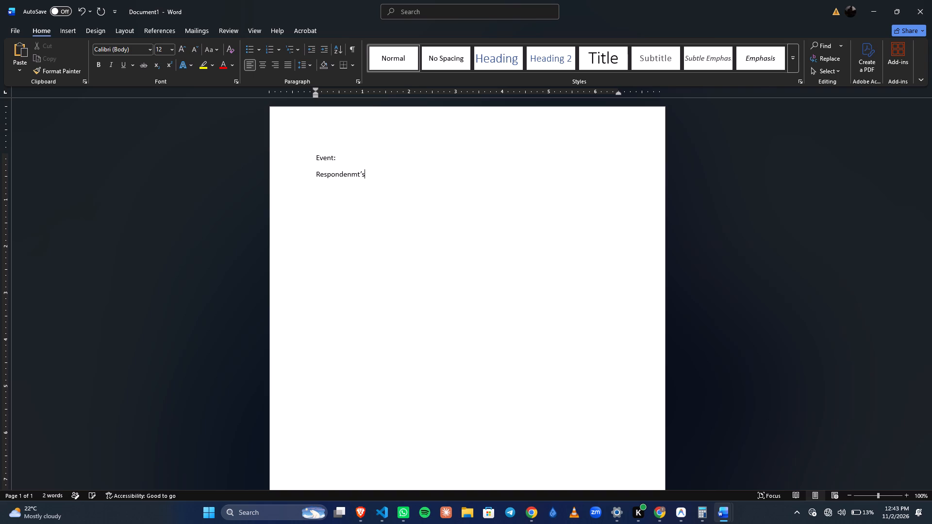
key(space)
text(name)
key(shift+colon)
click(352, 177)
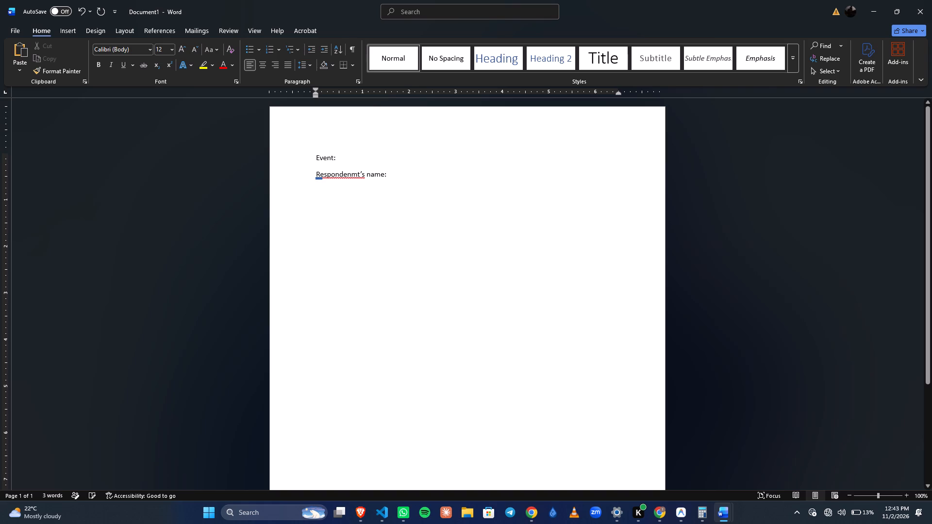
key(Delete)
click(381, 174)
Add the labels "Business name:" and "Email:" on separate lines below the respondent's name, followed by a new line.
key(Return)
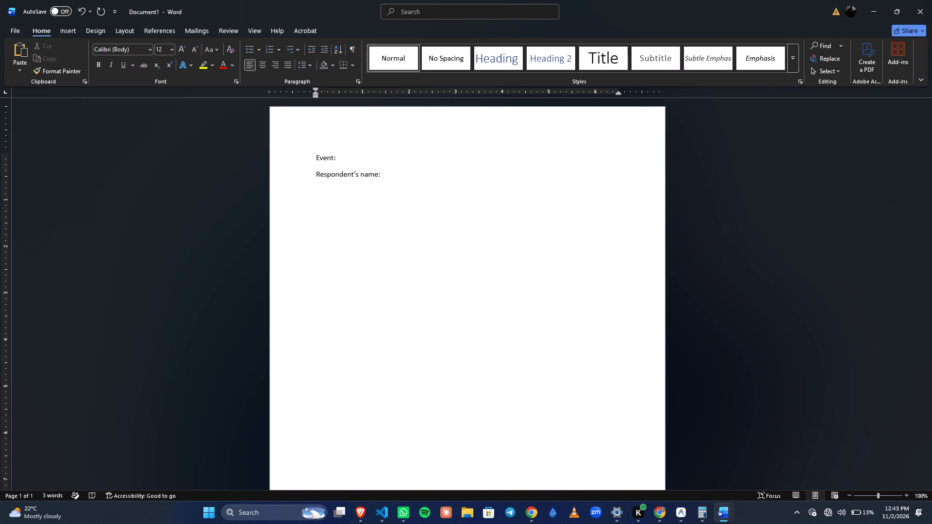
text(business name)
key(shift+colon)
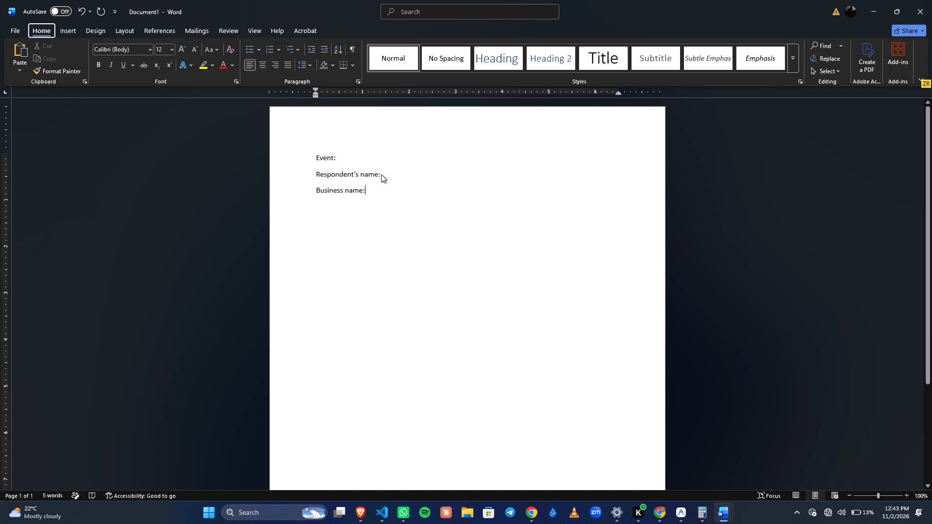
key(Return)
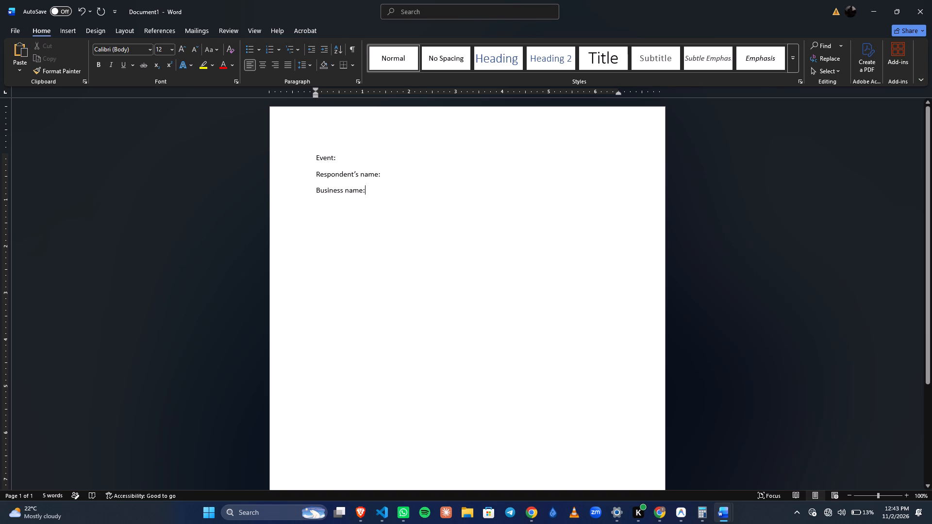
click(370, 191)
key(Return)
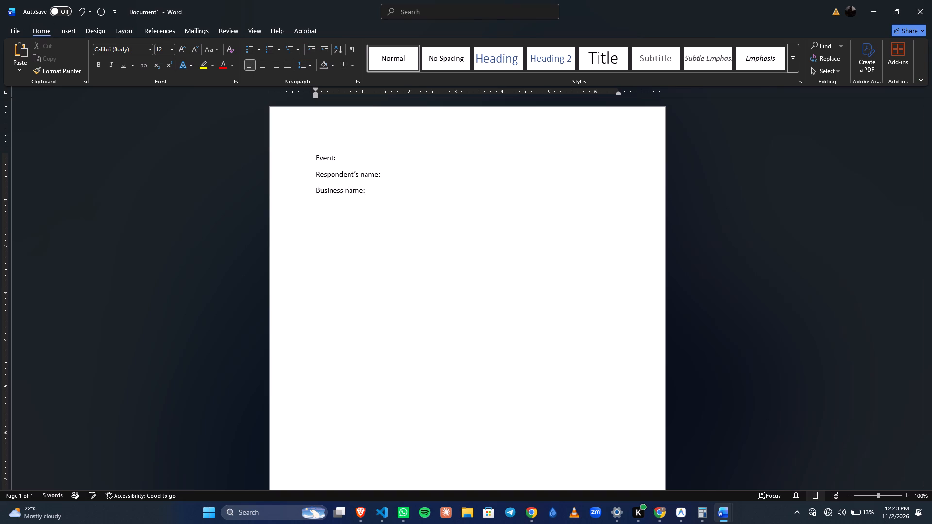
text(acr)
key(BackSpace)
key(BackSpace)
key(BackSpace)
text(email)
key(shift+colon)
key(Return)
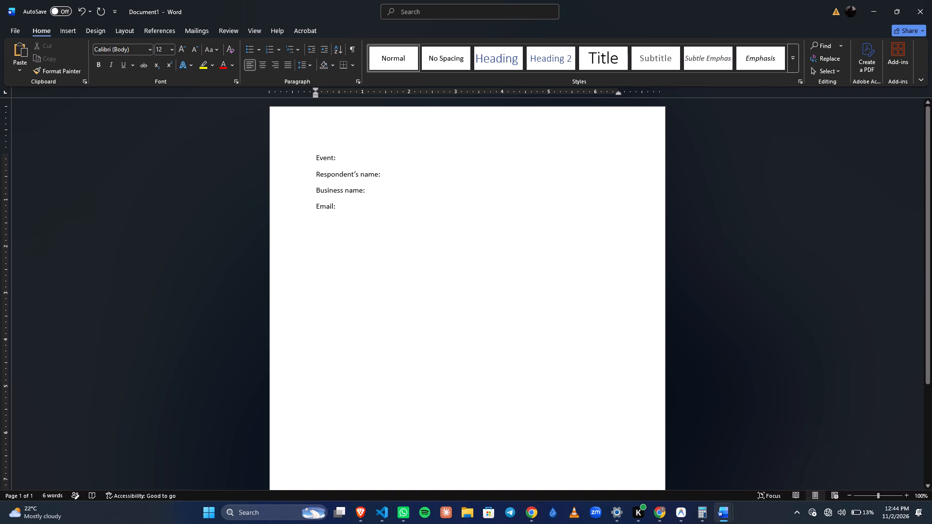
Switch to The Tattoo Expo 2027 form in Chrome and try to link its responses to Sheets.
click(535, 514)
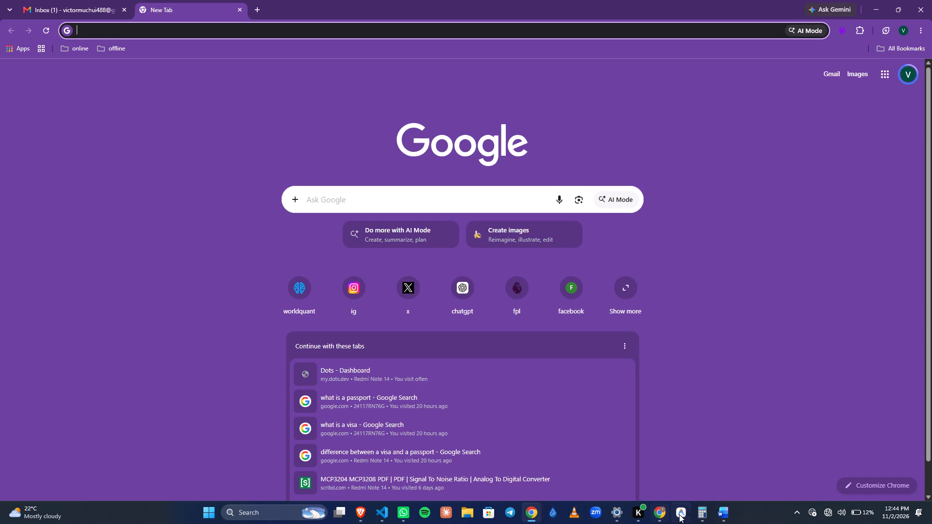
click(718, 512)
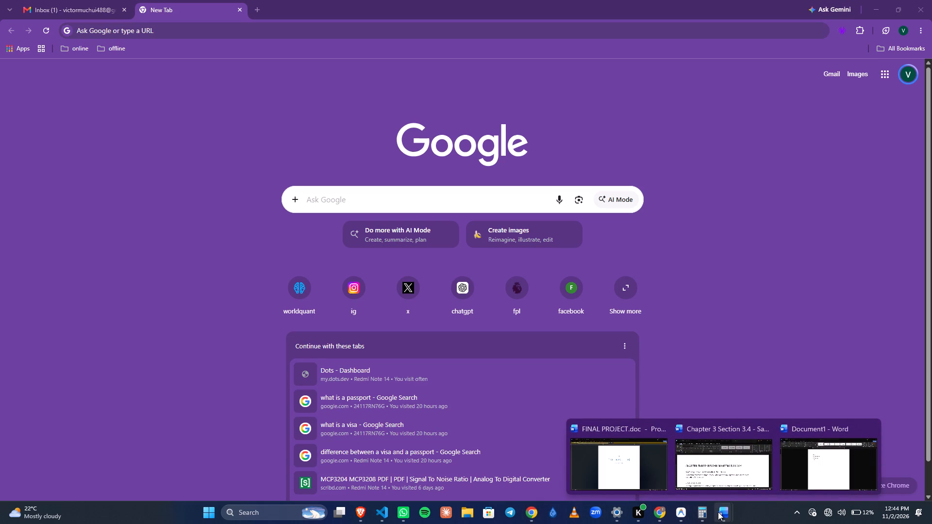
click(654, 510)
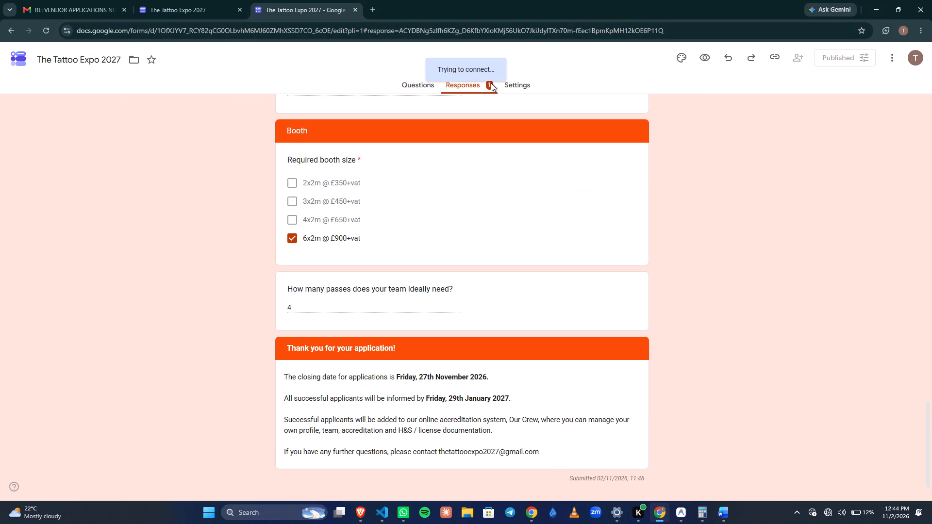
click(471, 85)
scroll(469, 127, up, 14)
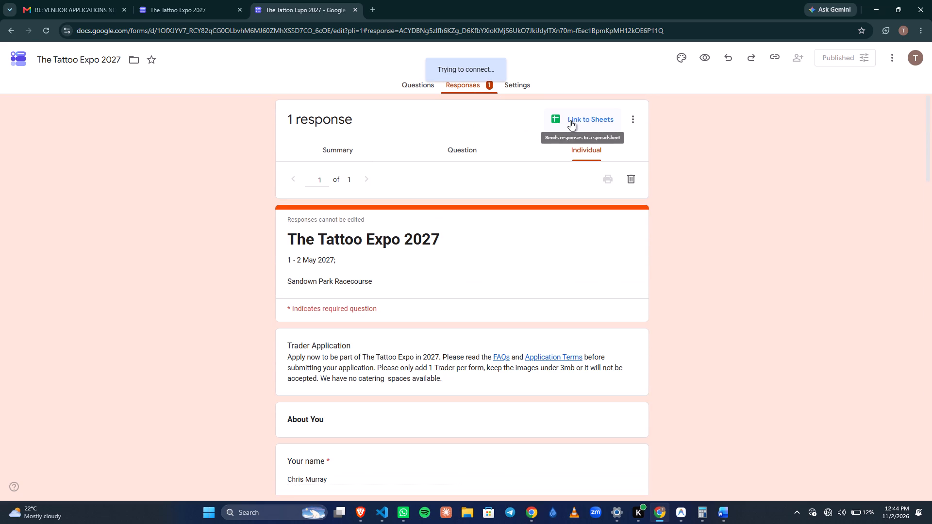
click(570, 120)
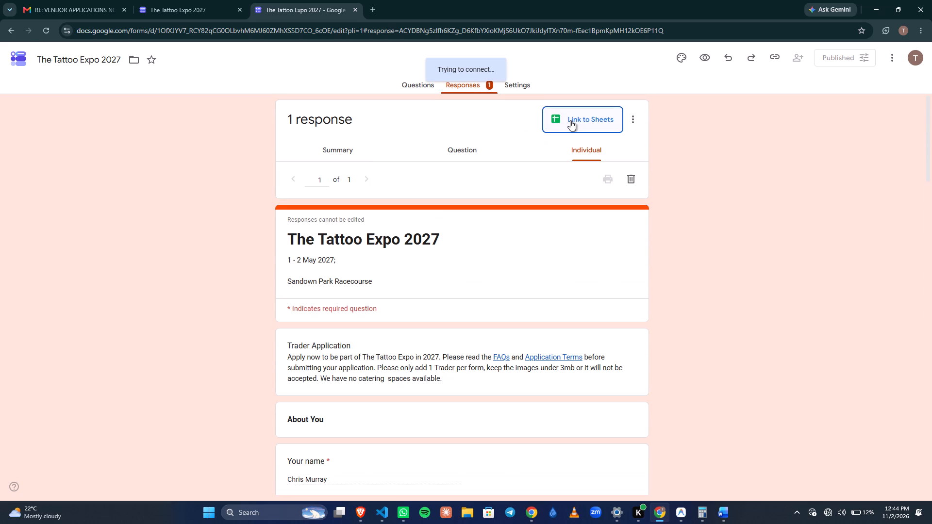
Return to Document1 in Word and add the label "Telephone:" on the line below "Email:".
click(721, 518)
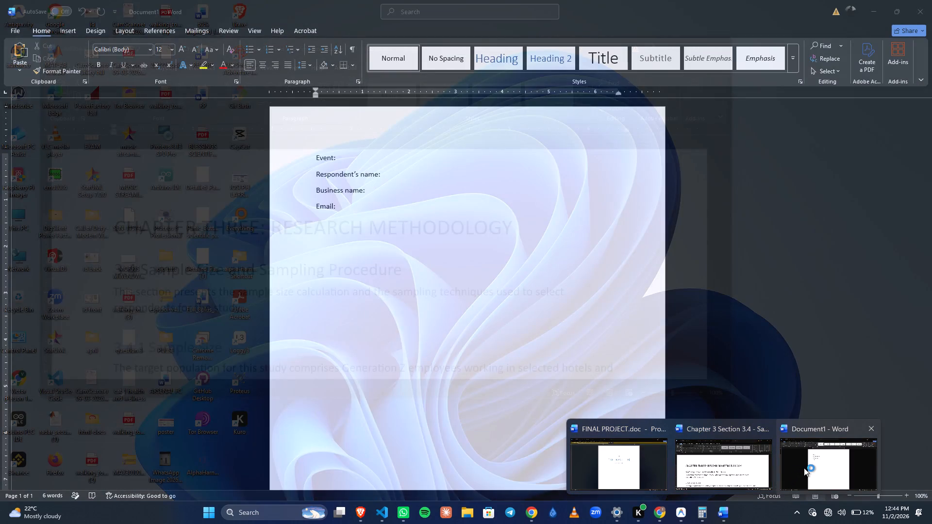
click(804, 464)
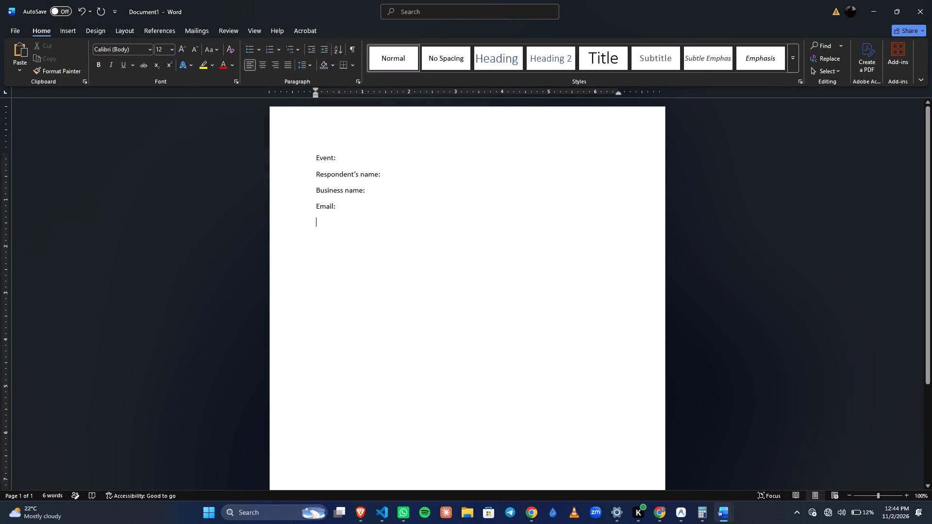
text(telephone)
key(shift+colon)
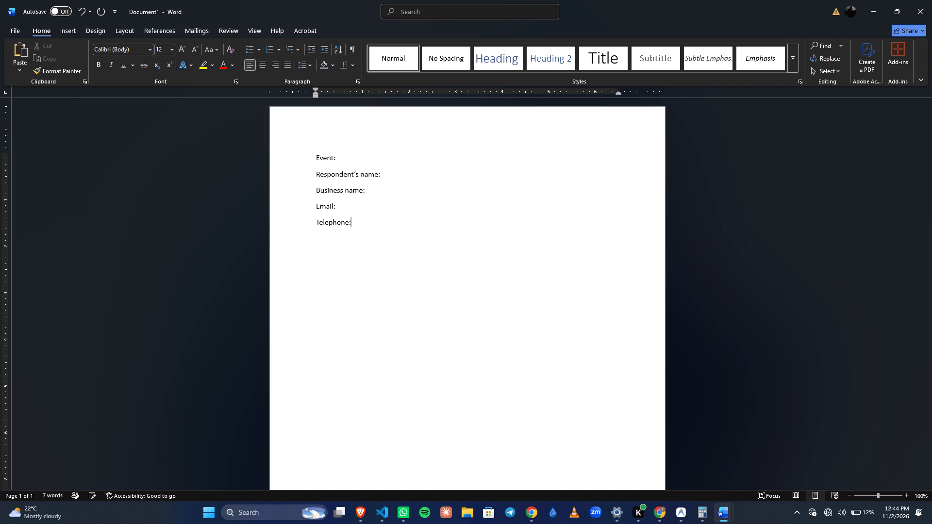
Start a new line below the "Telephone:" label.
key(Return)
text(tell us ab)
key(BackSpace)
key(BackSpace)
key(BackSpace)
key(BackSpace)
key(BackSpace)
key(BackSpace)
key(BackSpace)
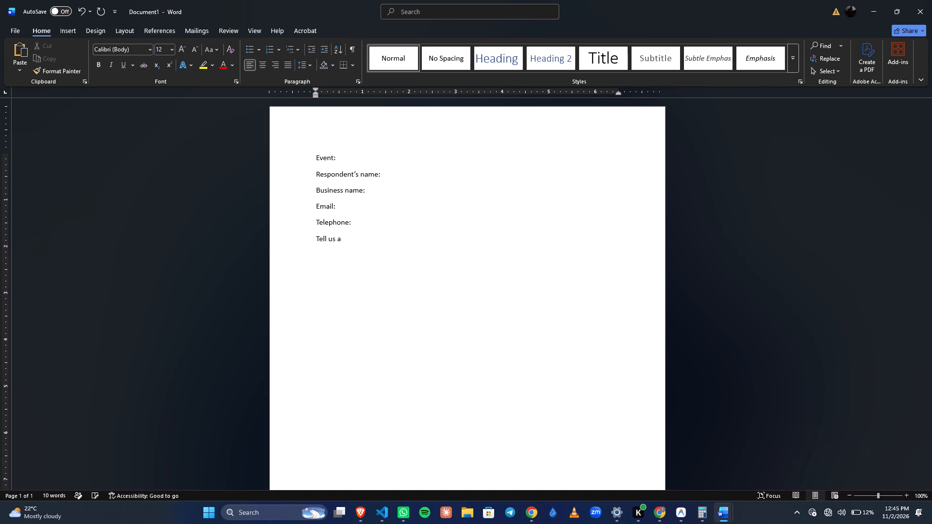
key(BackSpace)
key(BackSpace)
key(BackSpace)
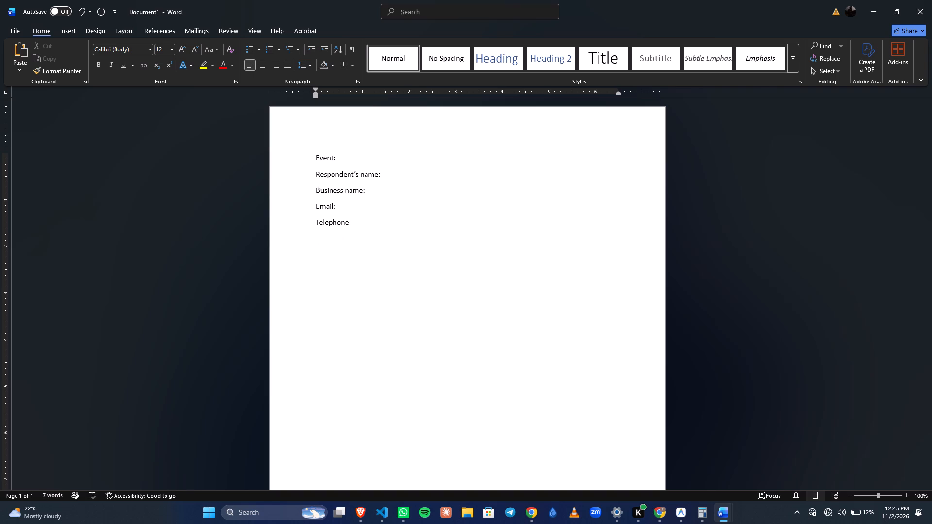
Add the label "Business description:" below "Telephone:", correctly spelled and followed by a new line.
text(business descroiption)
key(shift+colon)
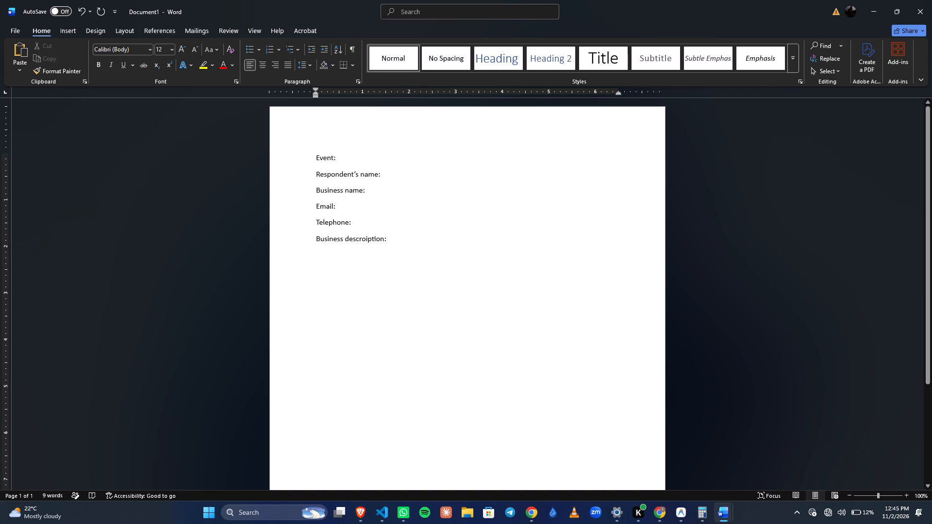
click(363, 240)
click(396, 242)
key(Return)
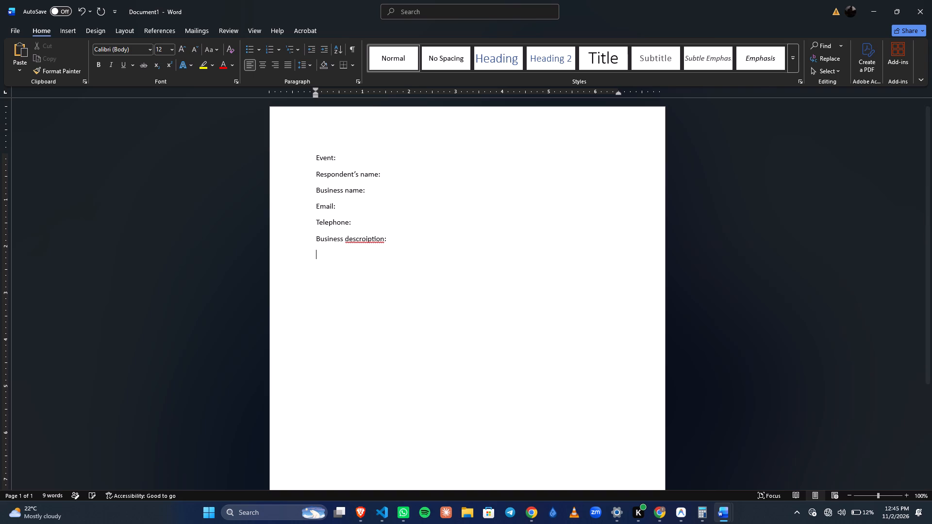
click(360, 239)
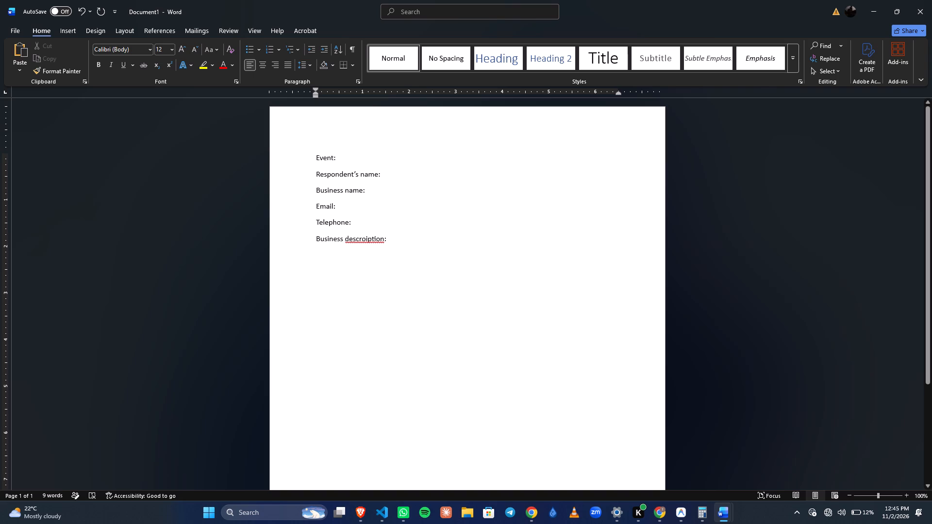
key(Right)
key(Delete)
Add the label "Power requirement:" on the line below "Business description:", followed by a new line.
click(315, 258)
text(power)
key(space)
text(reqwui)
key(BackSpace)
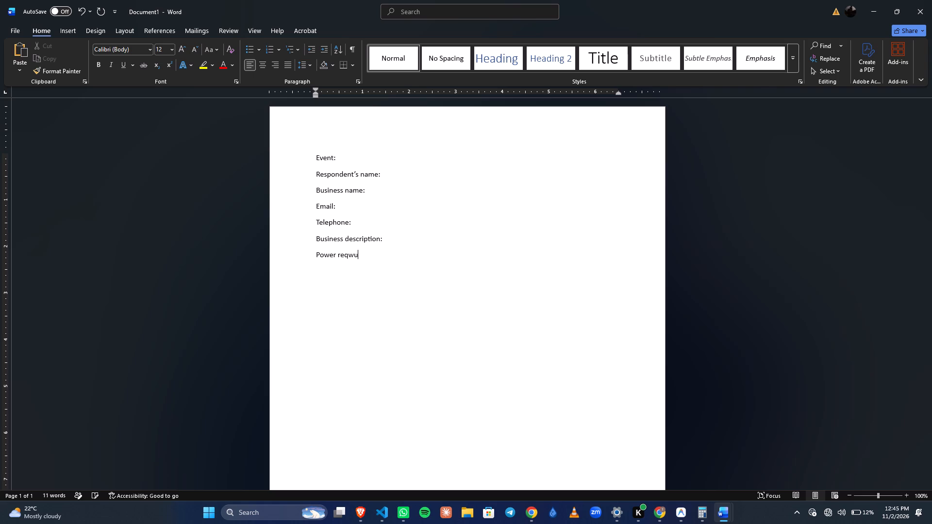
key(BackSpace)
key(BackSpace)
text(uirement)
key(shift+colon)
key(Return)
Add the label "Vendor space:" on the line below "Power requirement:".
text(vendorm)
key(BackSpace)
key(space)
text(space)
key(shift+colon)
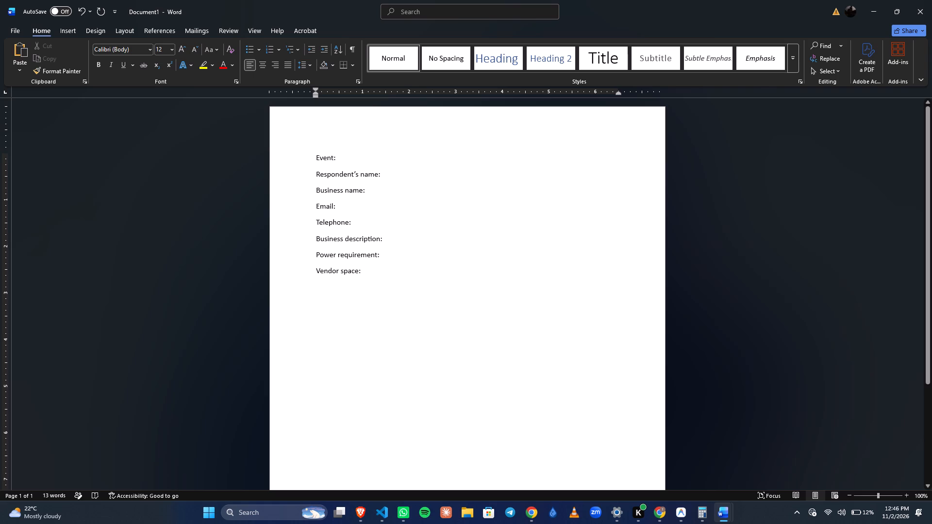
Format all the labels in the document as bold with a font size of 14.
click(343, 158)
drag(328, 168, 354, 250)
click(375, 289)
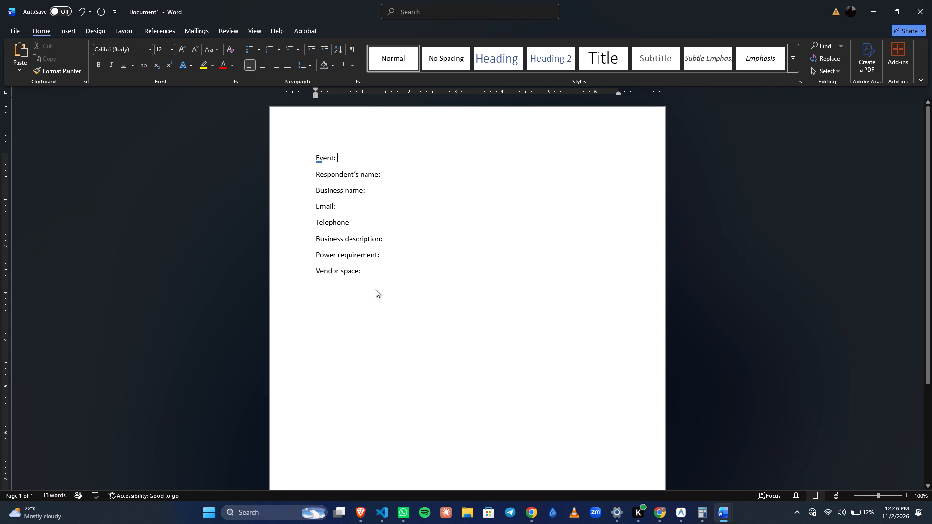
key(ctrl+a)
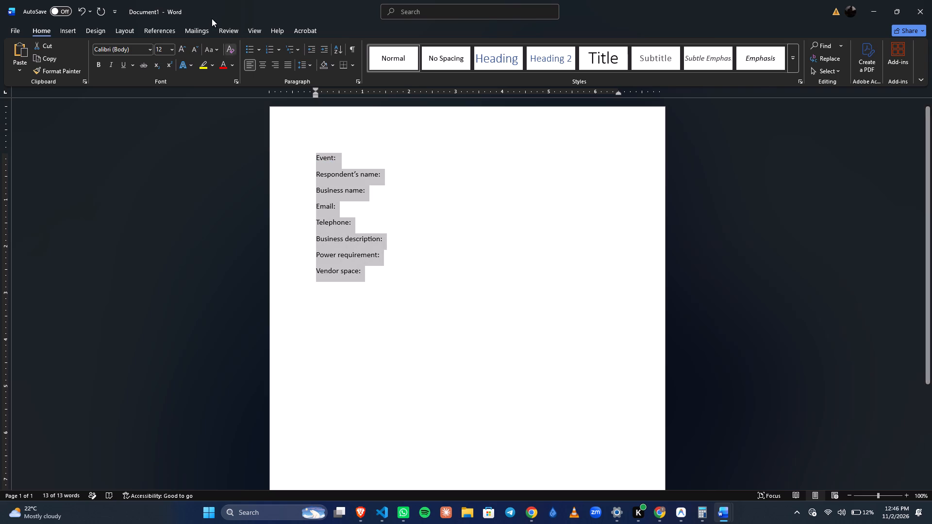
click(102, 67)
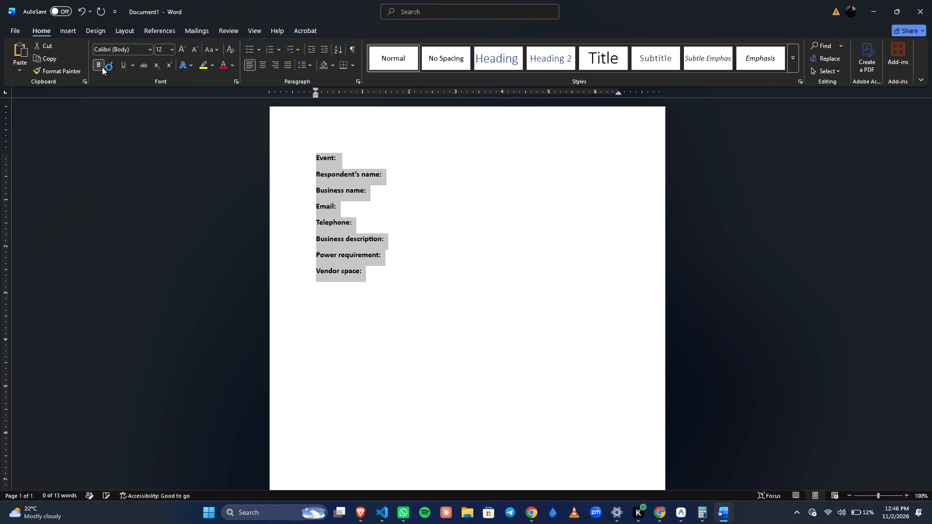
click(171, 48)
click(163, 118)
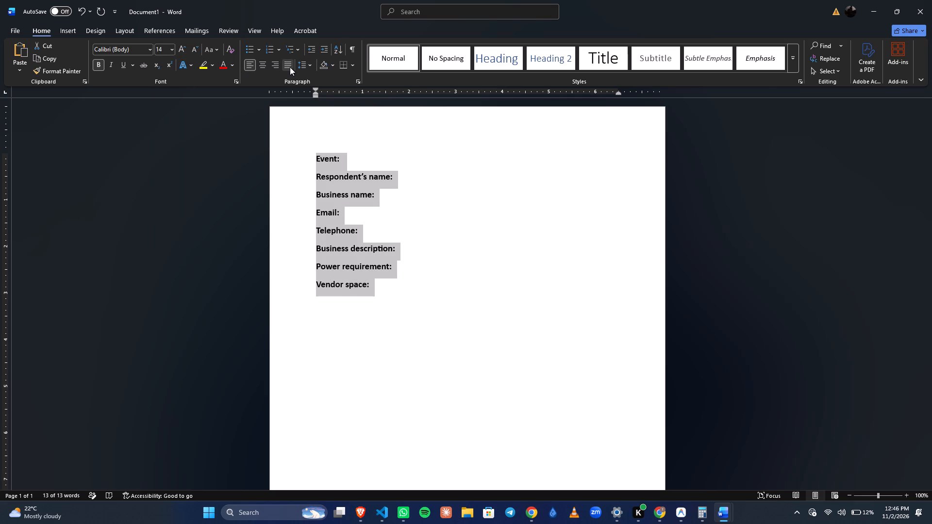
Set the line spacing of all the labels to 1.5.
click(309, 66)
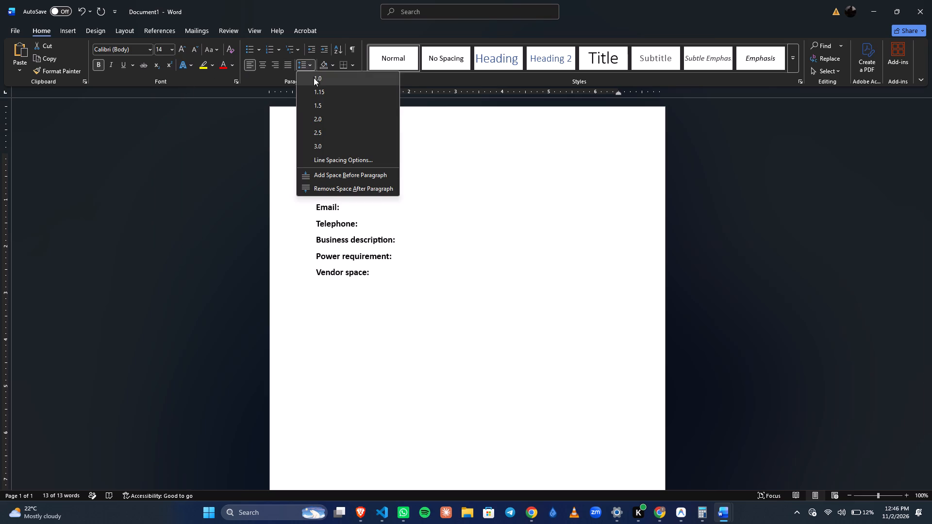
click(316, 101)
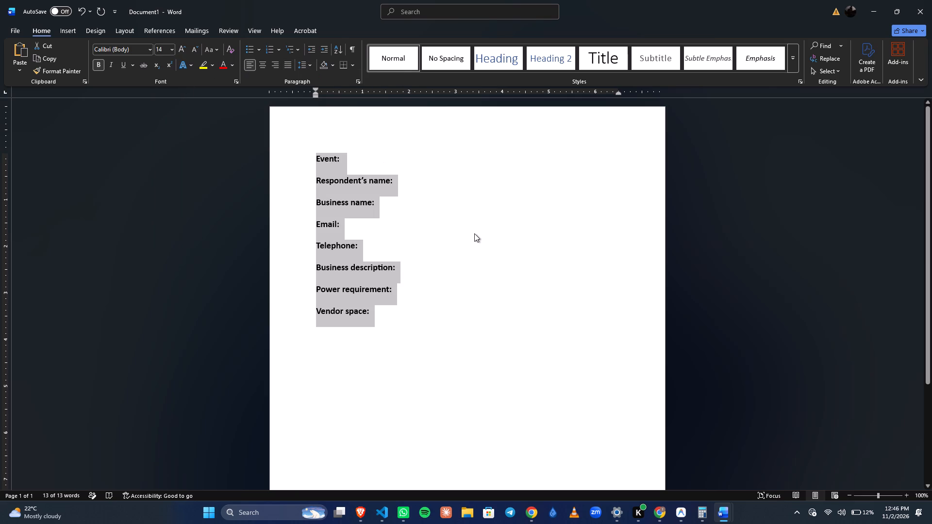
click(474, 233)
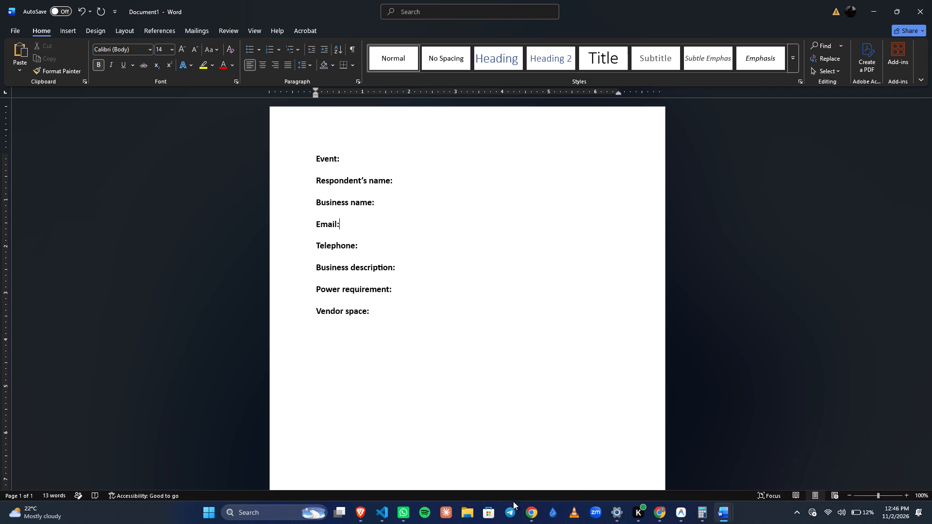
Copy the title "The Tattoo Expo 2027" from the form response in Chrome and paste it after "Event:" in Document1 in Word.
click(529, 511)
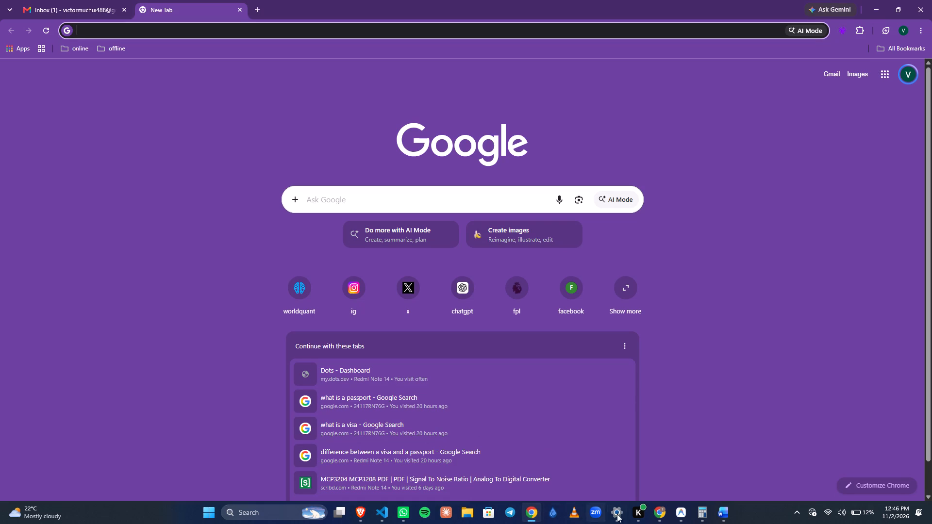
click(665, 513)
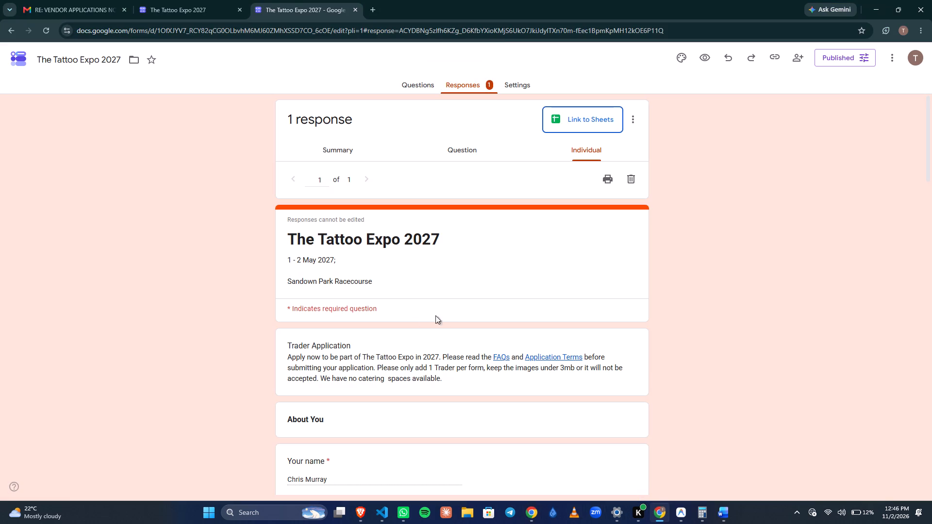
drag(447, 239, 410, 239)
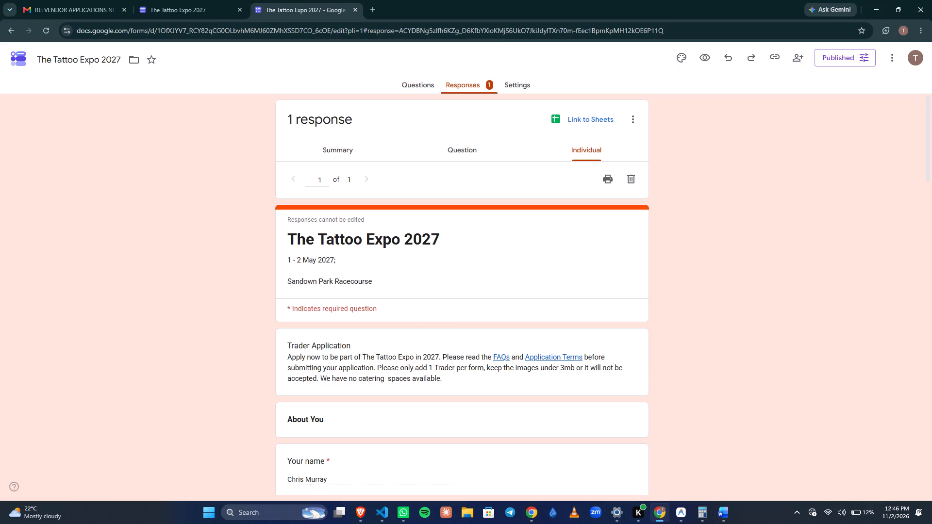
drag(410, 239, 285, 235)
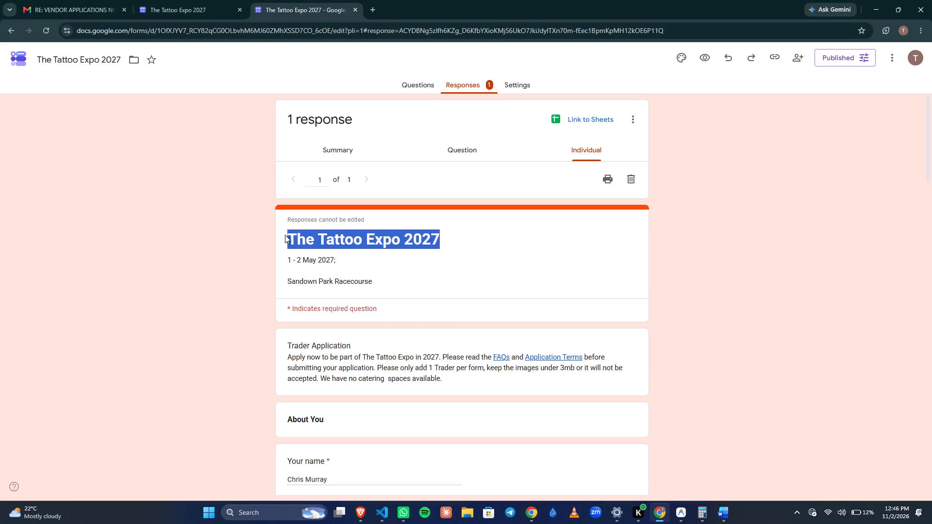
key(ctrl+c)
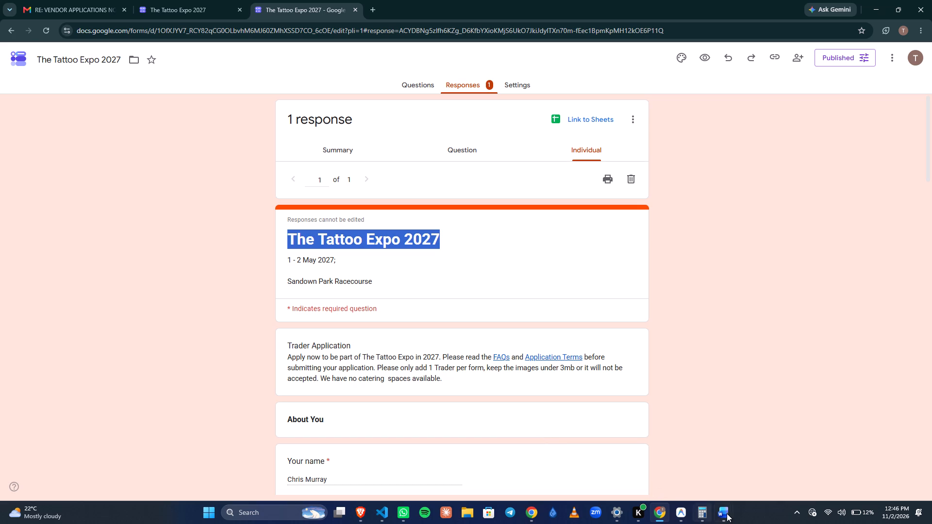
click(728, 514)
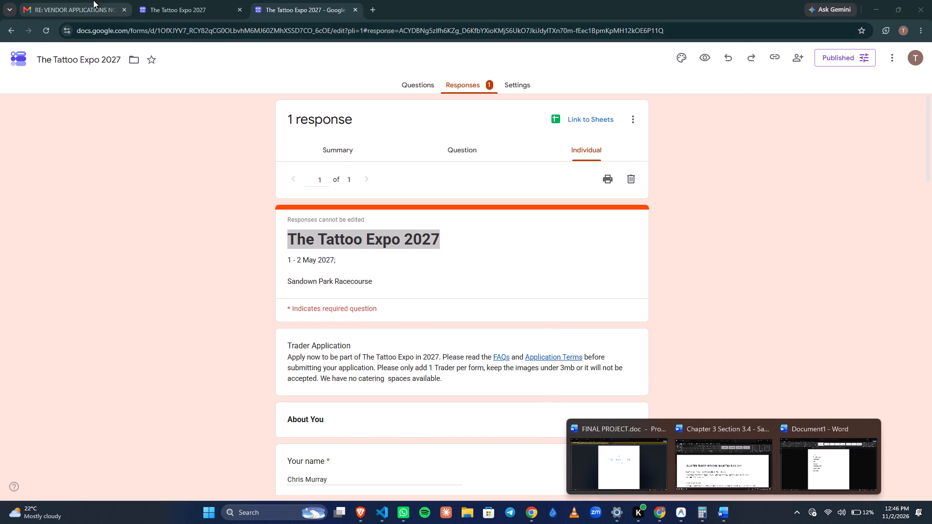
click(47, 30)
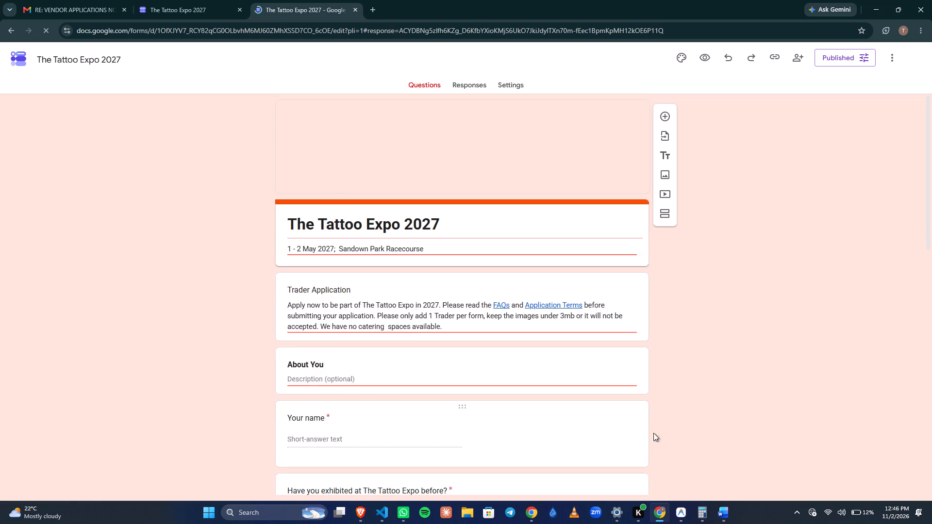
click(722, 507)
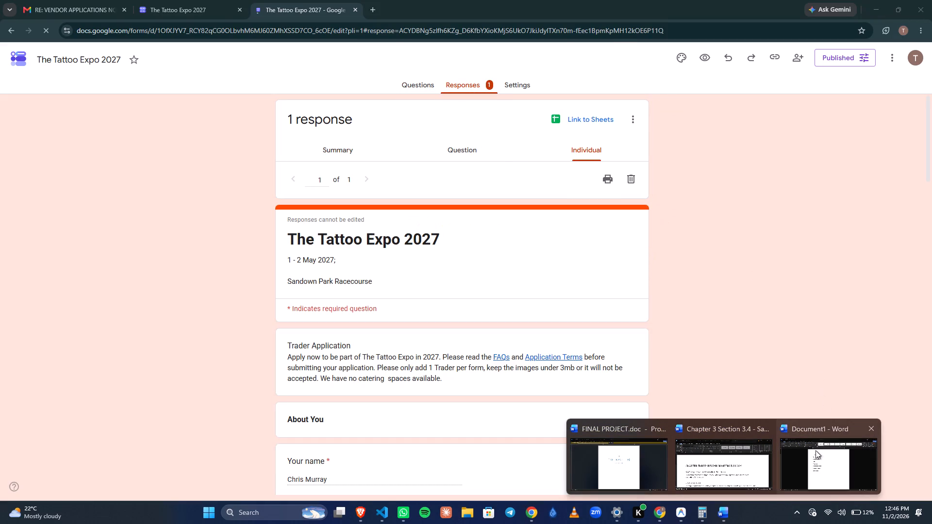
click(813, 464)
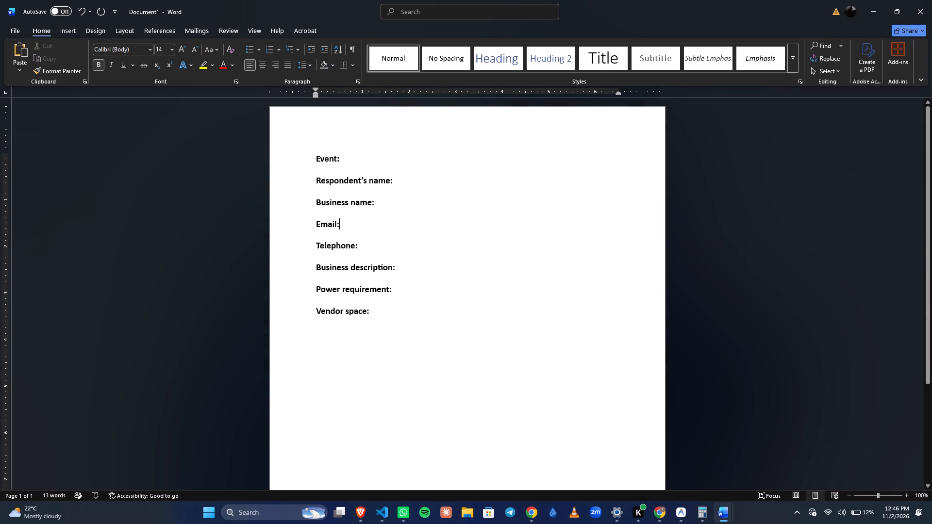
click(360, 151)
key(ctrl+v)
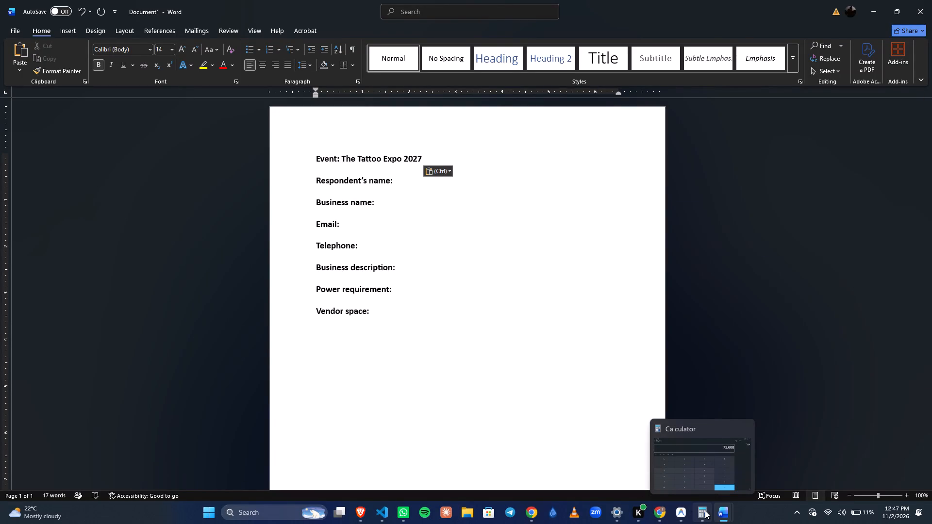
Copy the respondent's name from the form response in Chrome, paste it after "Respondent's name:" in Document1 in Word, and switch bold off there.
click(653, 514)
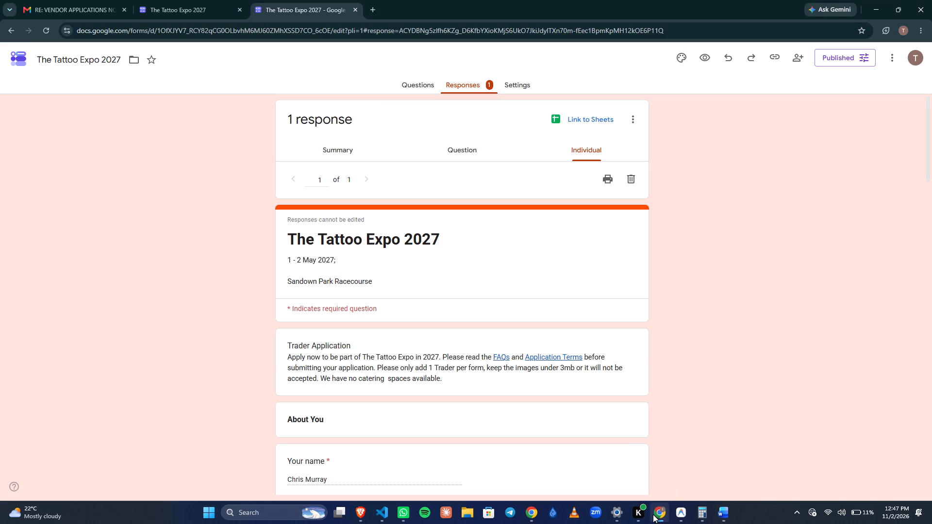
scroll(534, 319, down, 2)
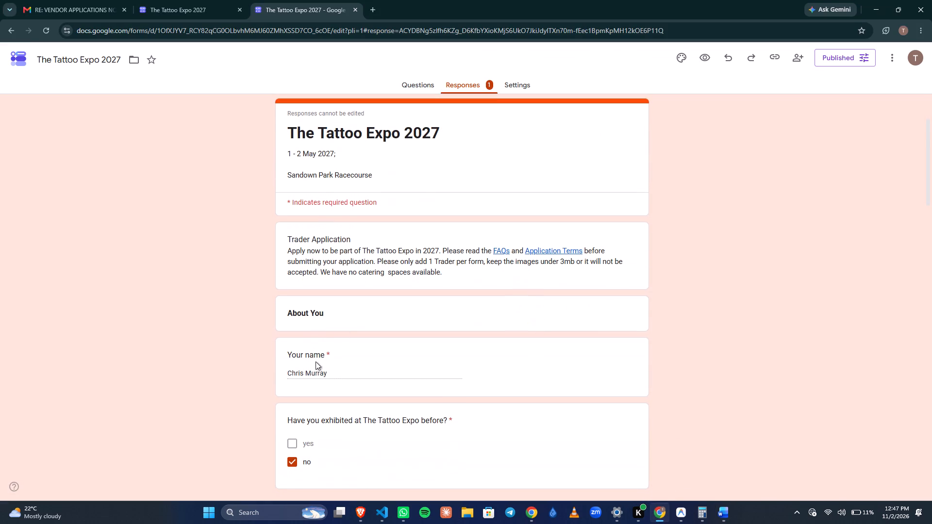
click(326, 367)
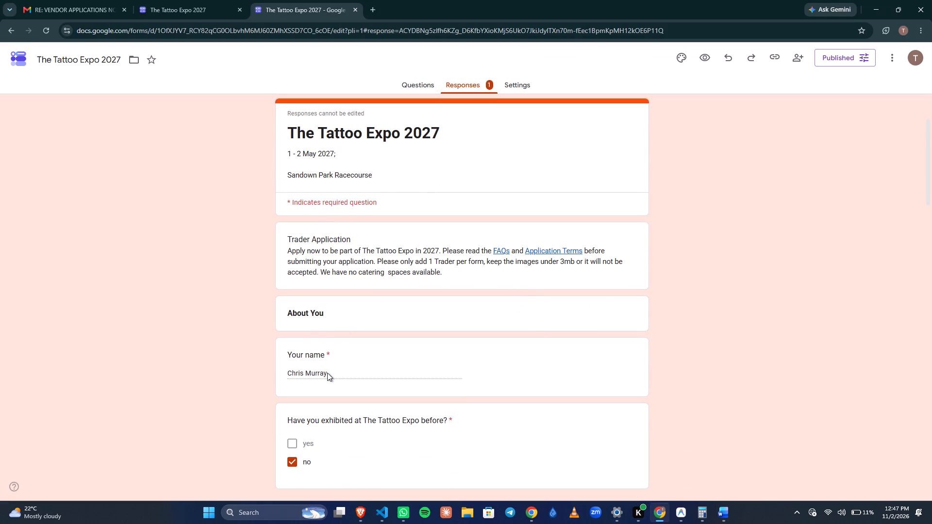
click(327, 373)
drag(328, 373, 293, 373)
drag(293, 373, 289, 372)
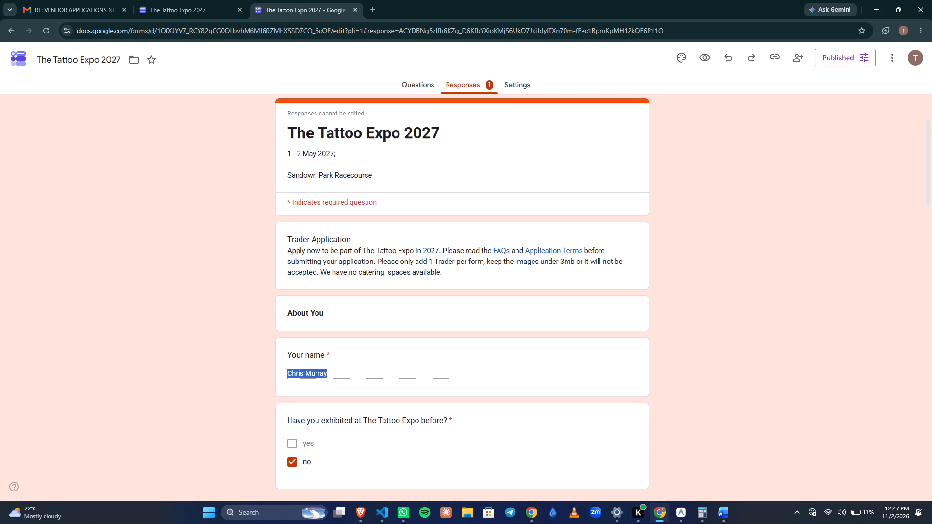
key(ctrl+c)
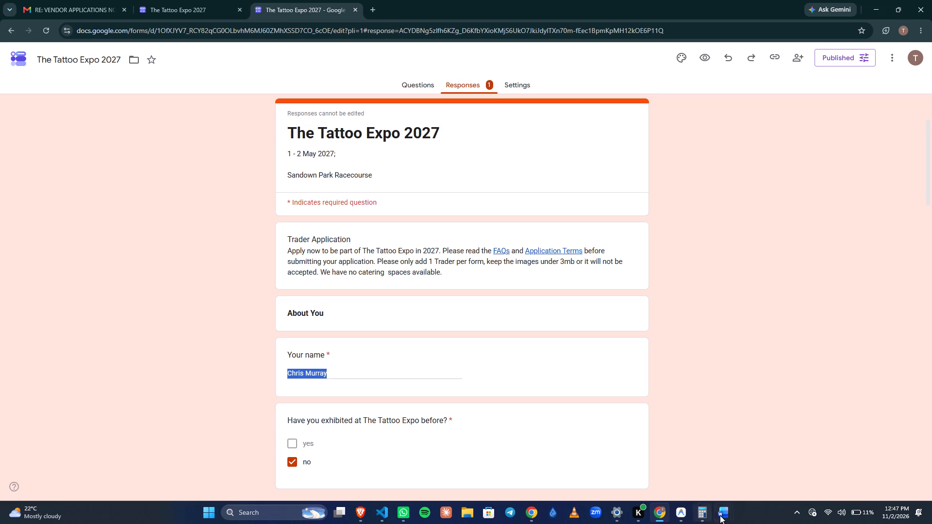
click(724, 517)
click(803, 469)
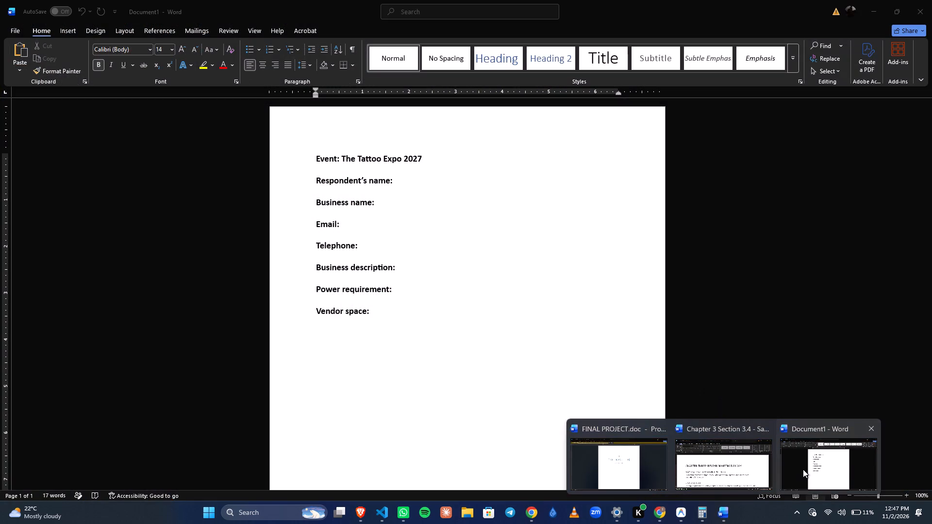
click(400, 179)
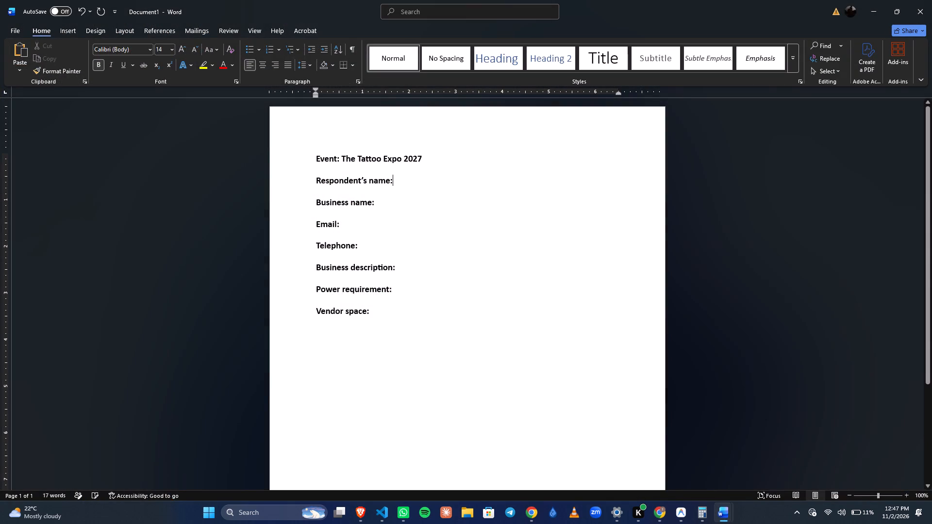
key(ctrl+v)
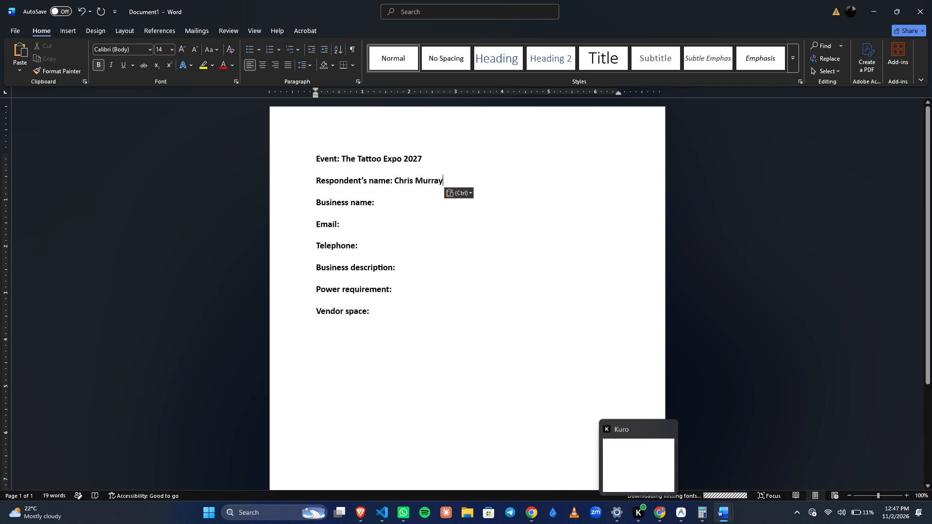
click(95, 65)
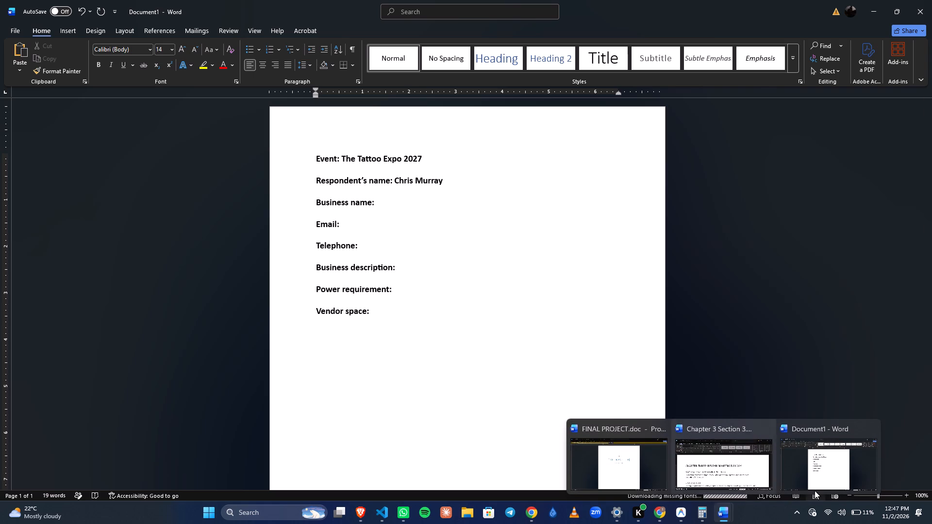
Copy the trading name "The Burger Society" from the form response in Chrome, paste it after "Business name:" in Document1 in Word, and switch bold off.
click(662, 507)
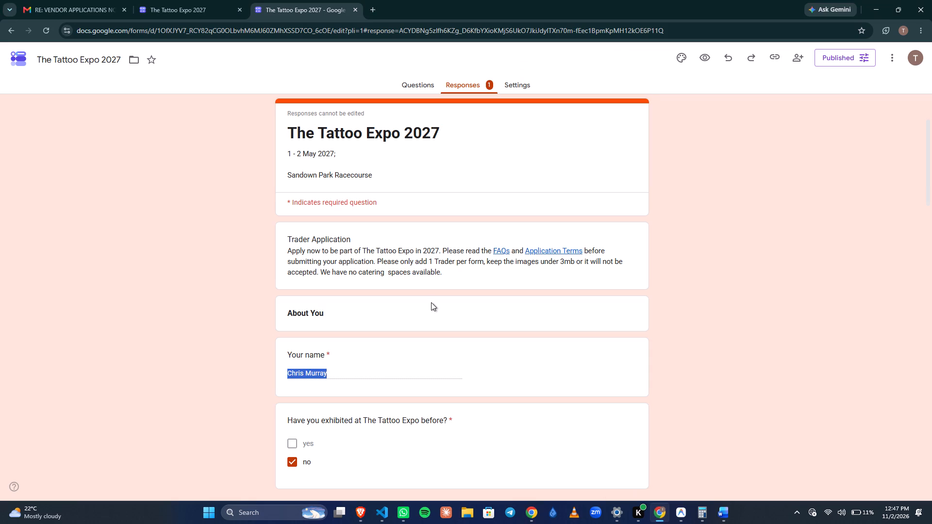
scroll(431, 302, down, 5)
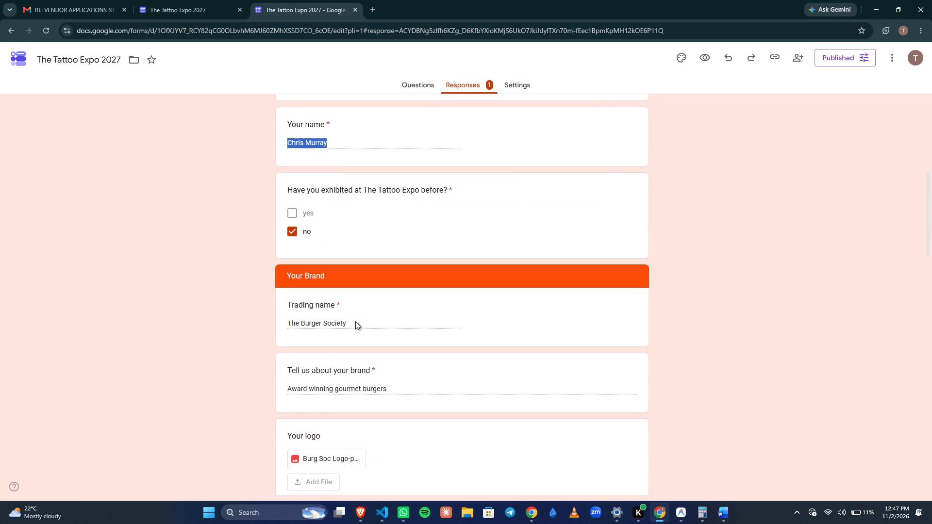
drag(354, 321, 285, 324)
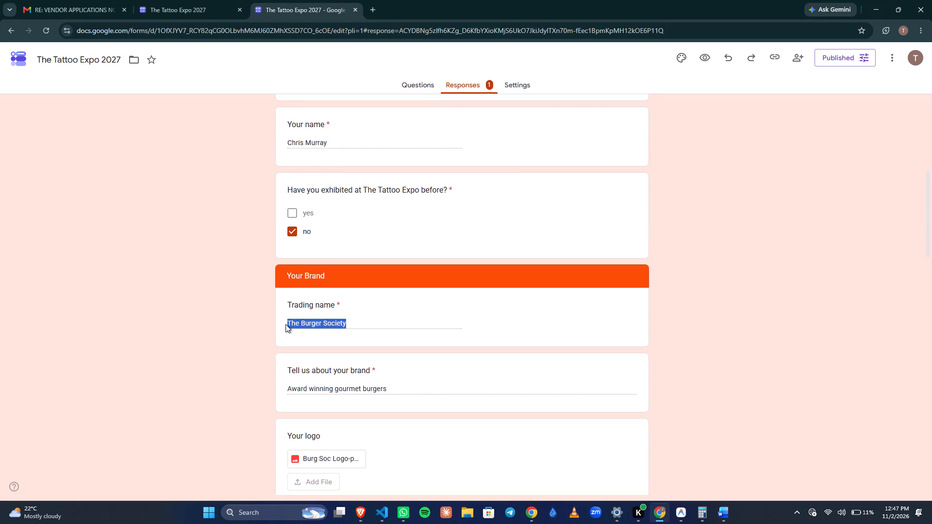
key(ctrl+c)
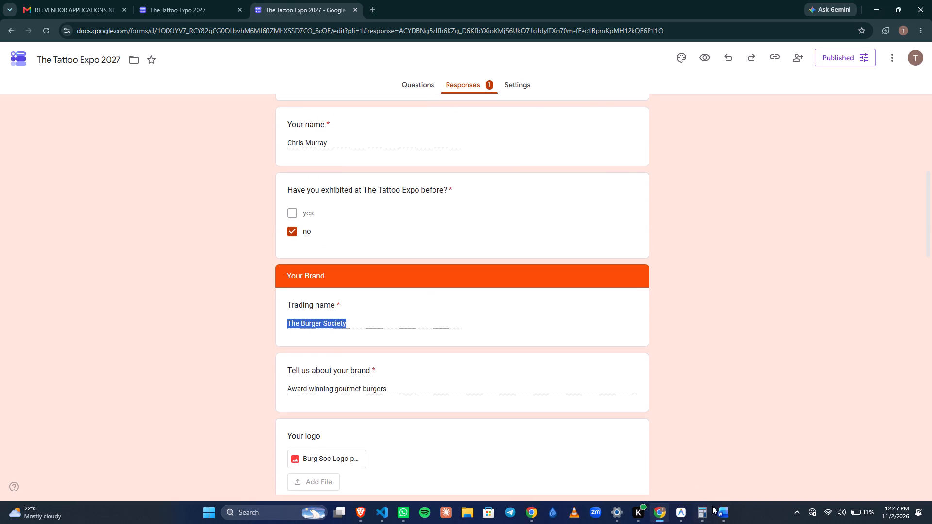
click(720, 512)
click(804, 472)
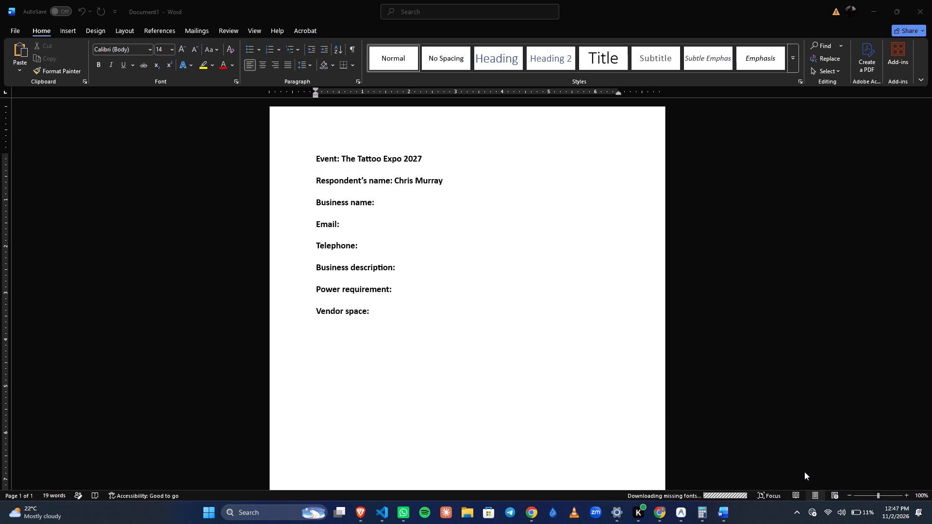
click(384, 201)
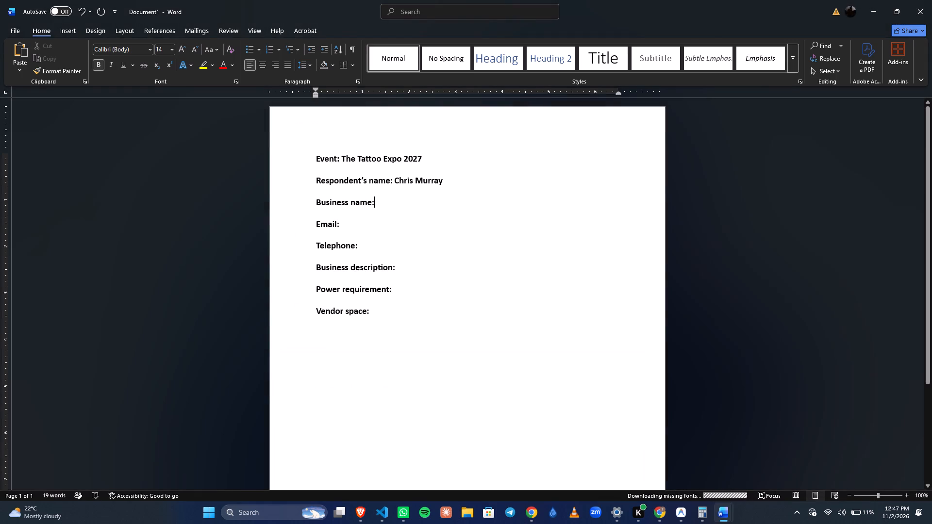
key(space)
key(ctrl+v)
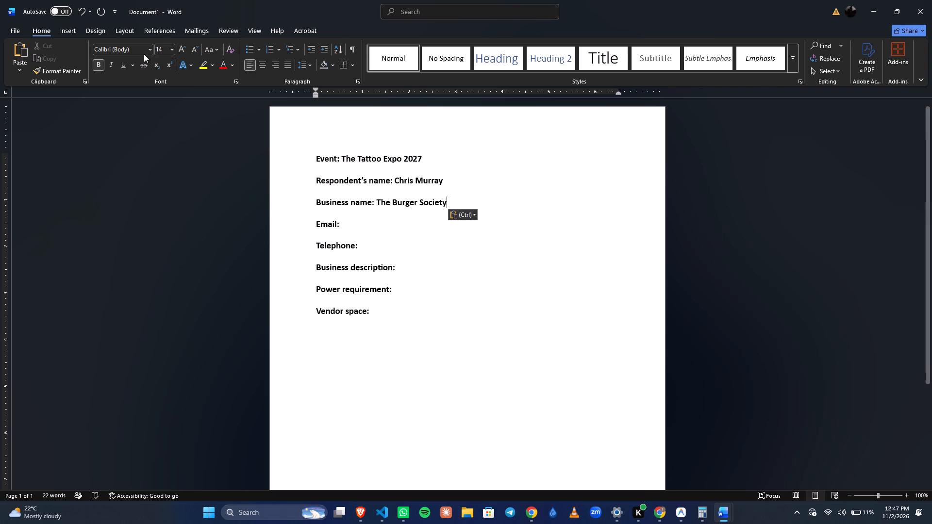
click(96, 68)
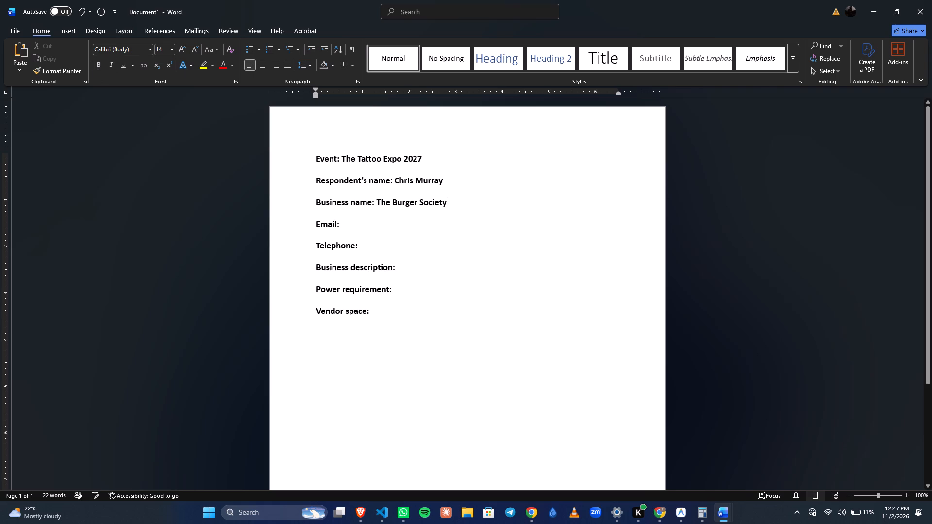
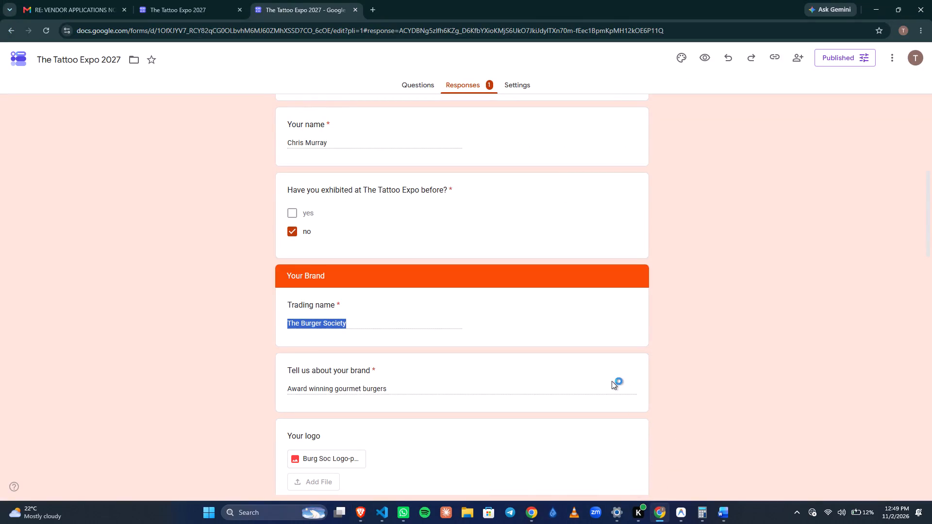
Review the brand, contact details and home address answers in the form response.
scroll(521, 375, down, 2)
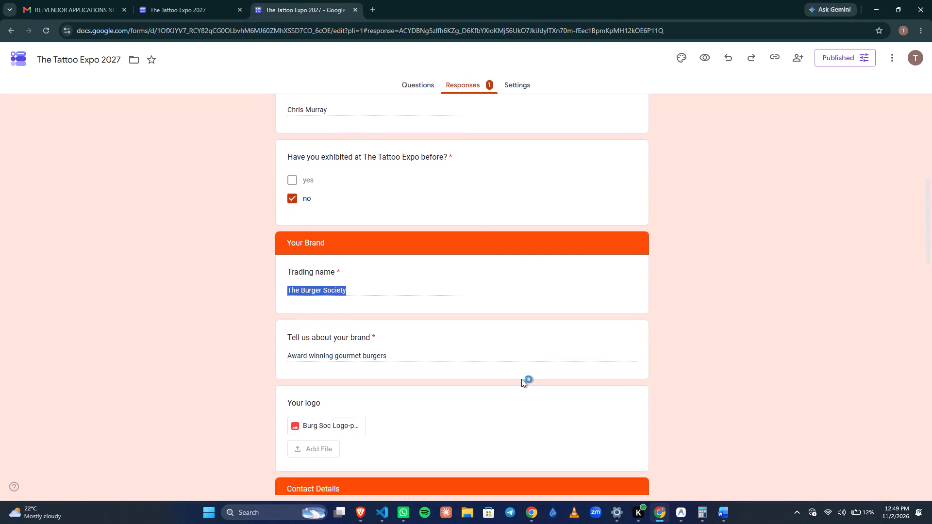
scroll(521, 379, down, 4)
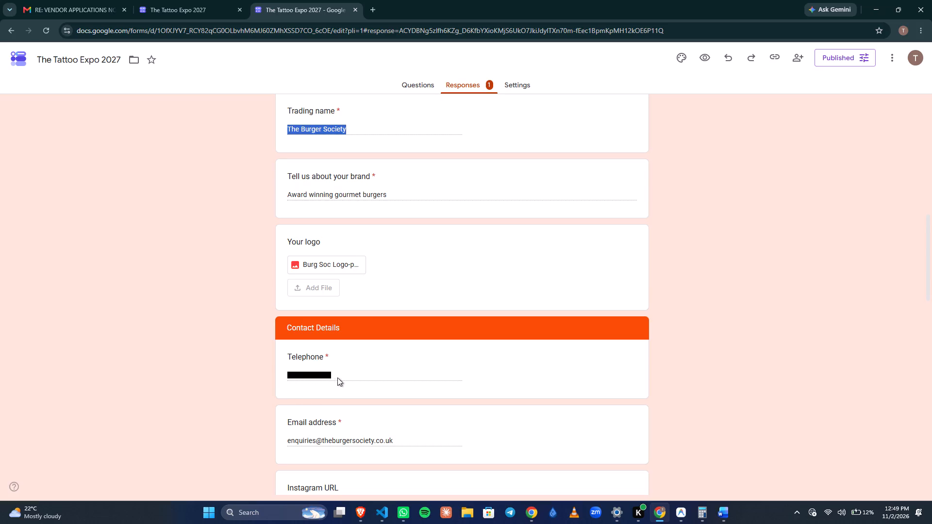
scroll(417, 361, down, 4)
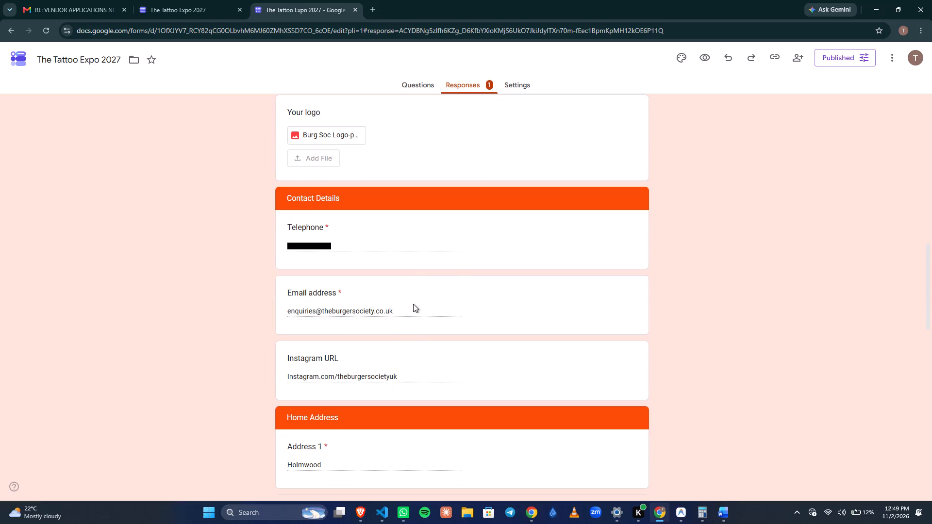
scroll(406, 319, down, 2)
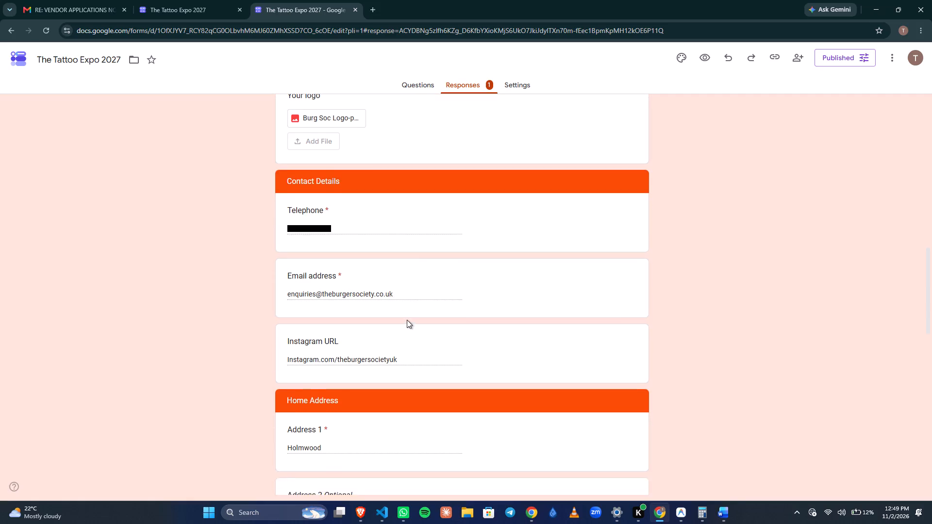
scroll(407, 320, down, 2)
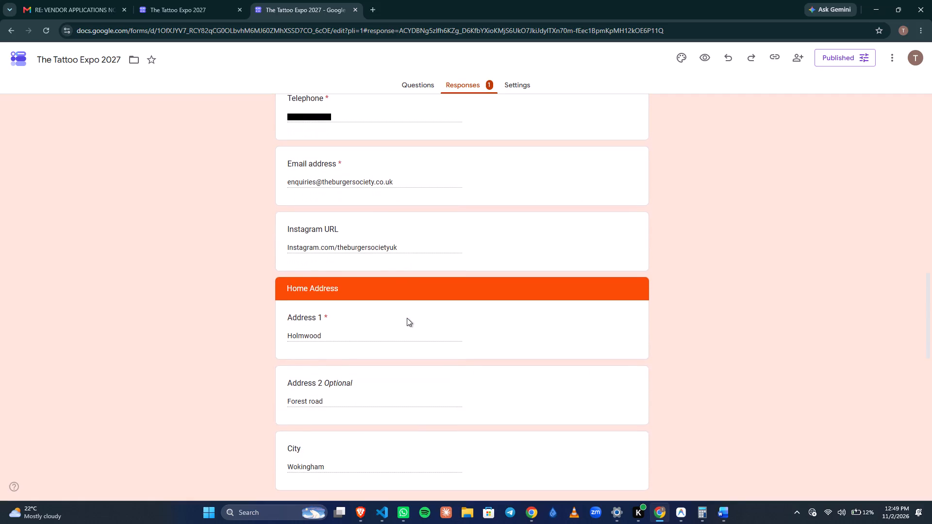
scroll(407, 318, down, 2)
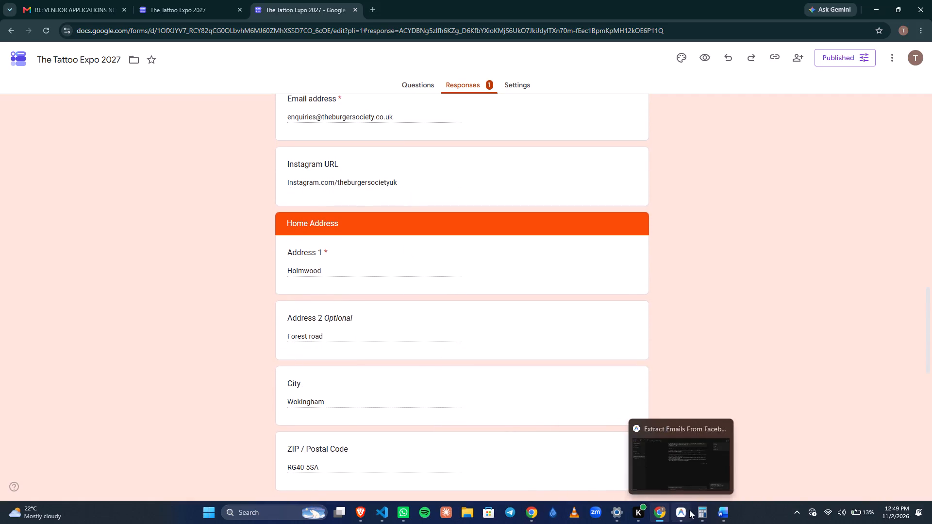
Switch back to the open documents in Word.
click(724, 515)
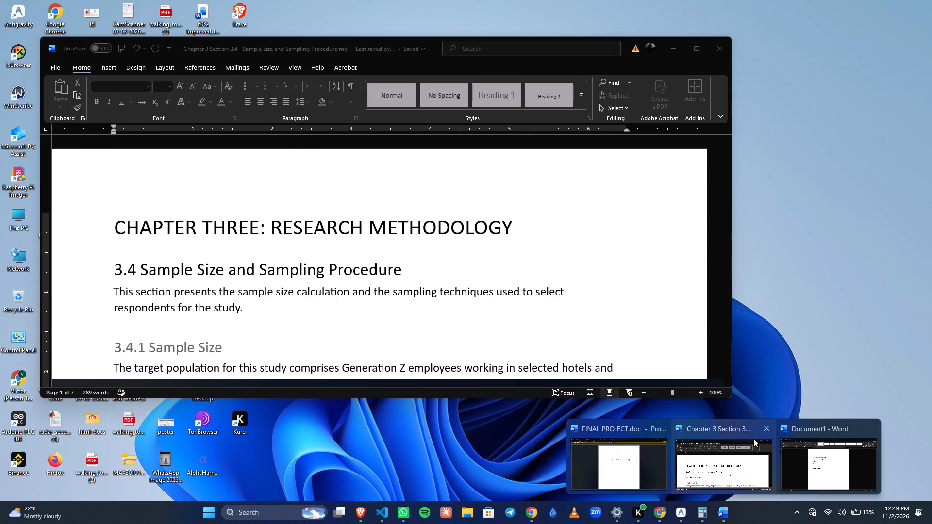
Close the "Chapter 3 Section 3.4 - Sample Size and Sampling Procedure" document in Word.
click(775, 432)
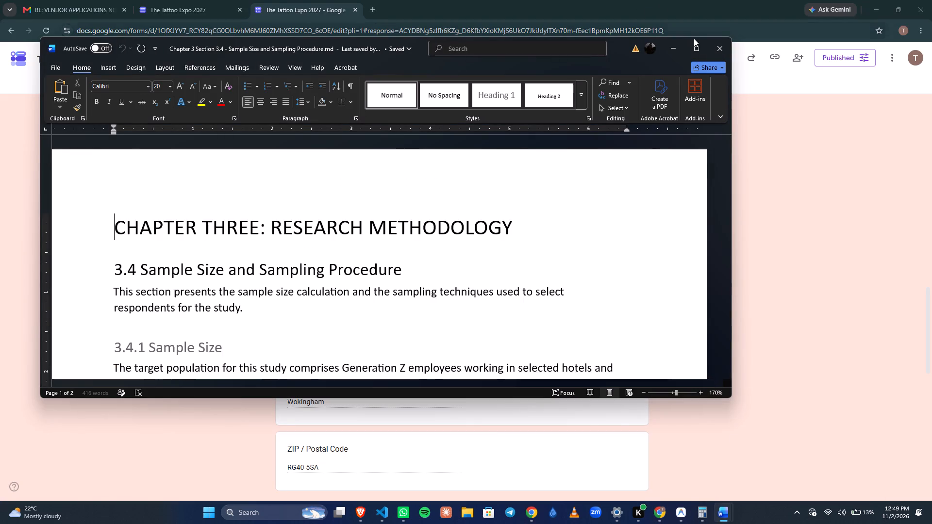
click(722, 50)
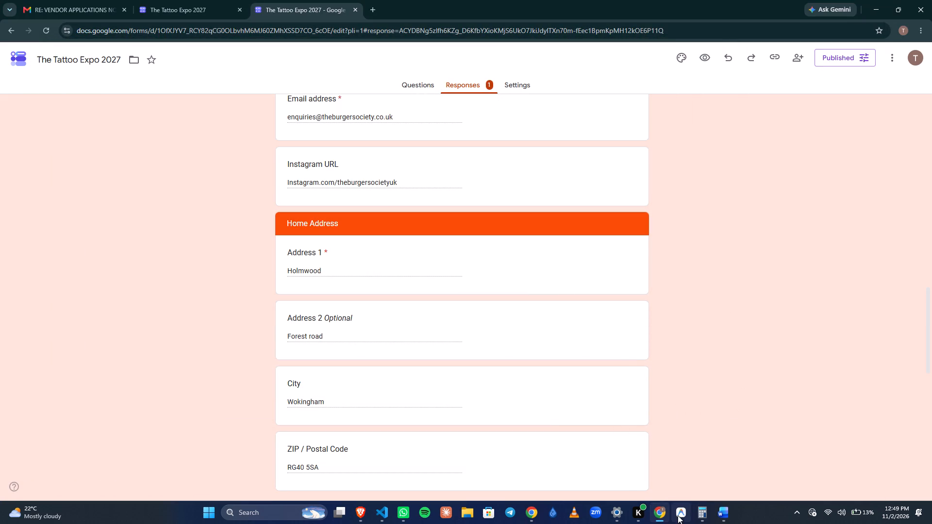
Switch to the Calculator app and close it.
click(706, 511)
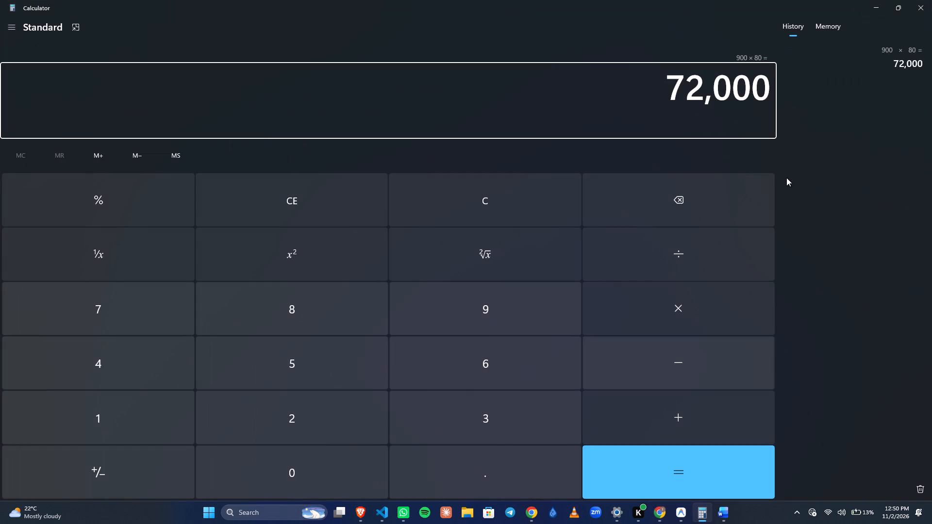
click(917, 7)
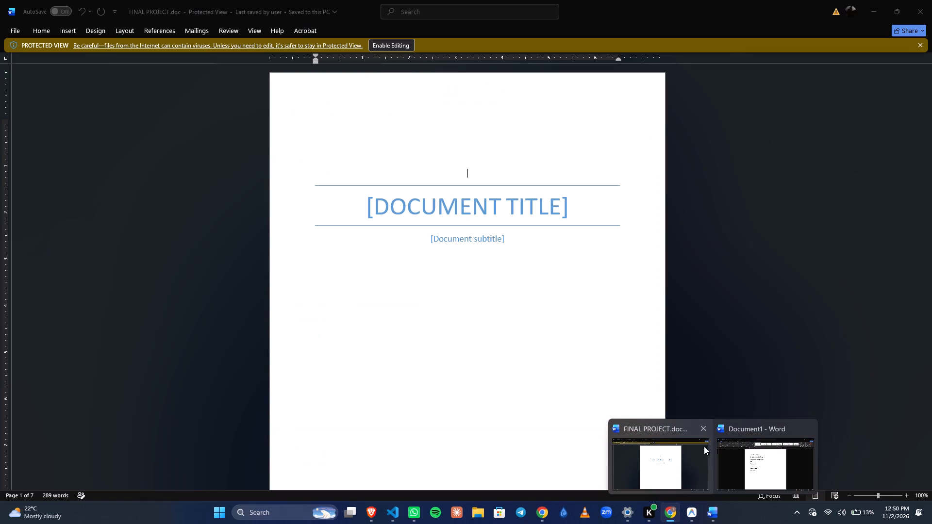
Close the FINAL PROJECT.doc window in Word and bring Document1 to the front.
click(705, 428)
click(712, 464)
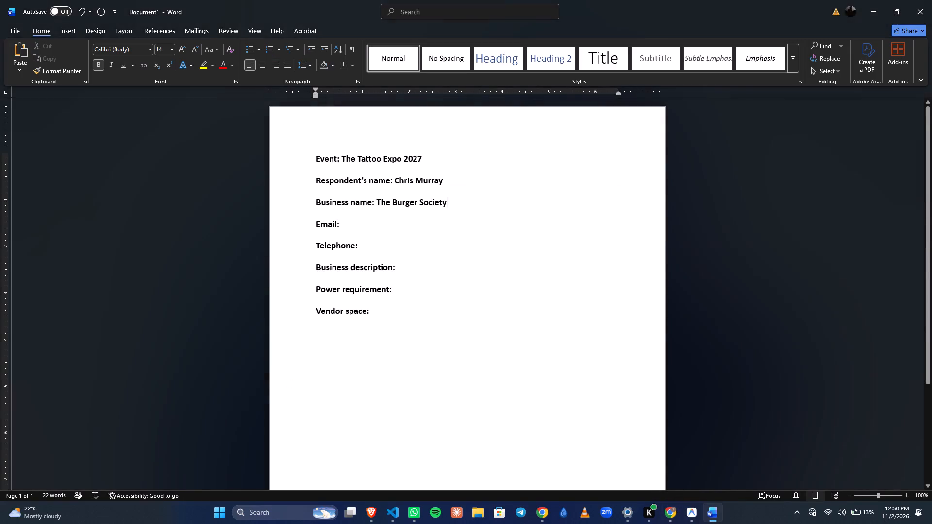
Copy the business email address from the form response in Chrome and paste it after "Email:" in Document1 in Word.
click(672, 517)
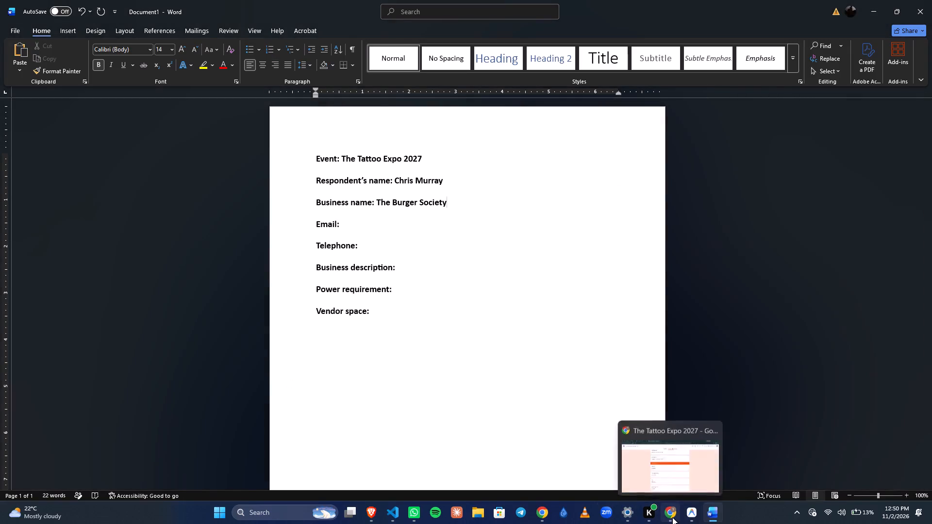
scroll(465, 344, down, 3)
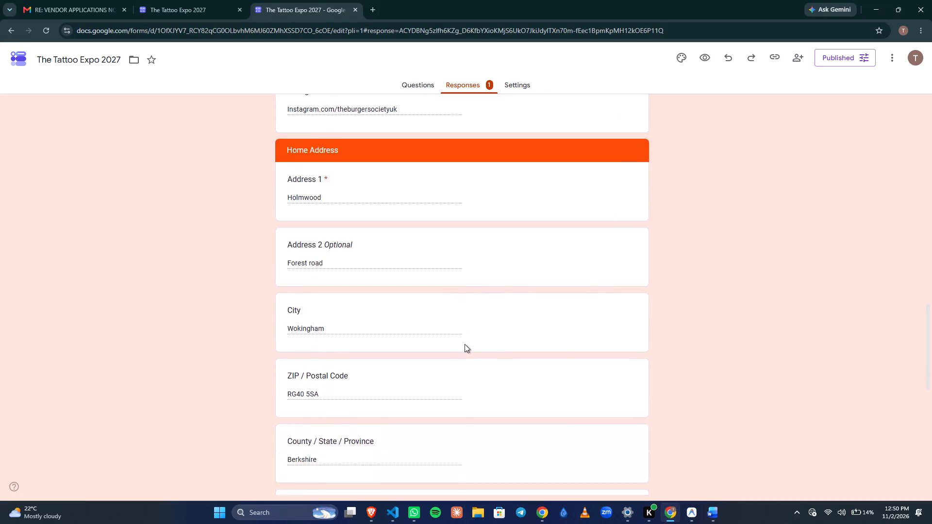
scroll(465, 344, down, 2)
scroll(465, 344, up, 13)
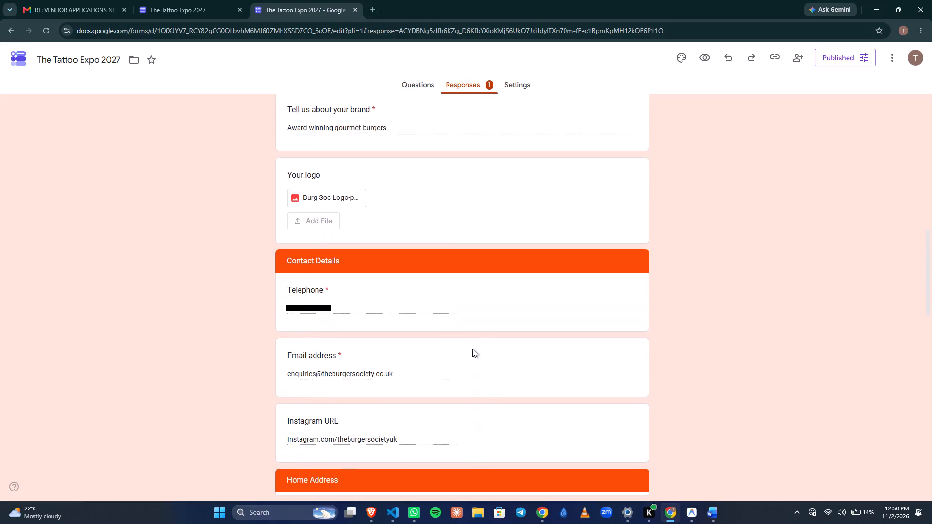
scroll(472, 349, down, 3)
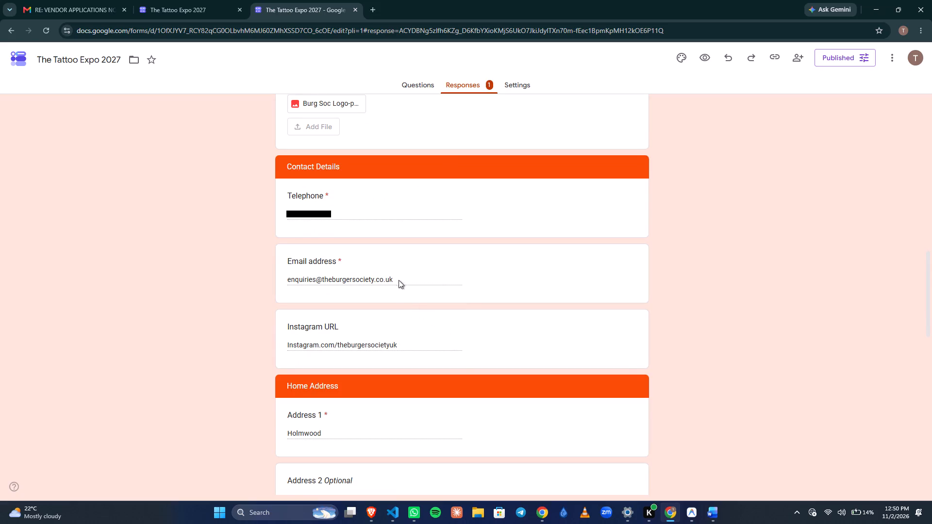
drag(404, 279, 286, 276)
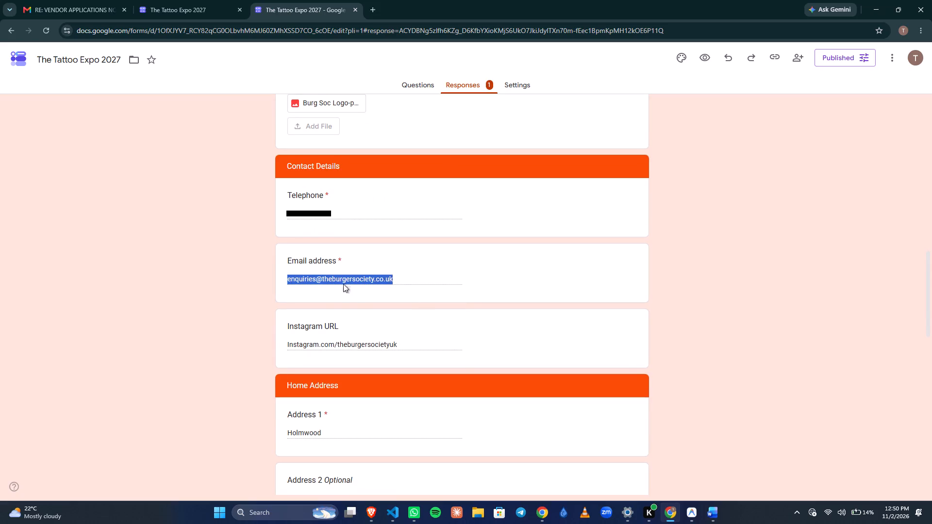
right_click(363, 281)
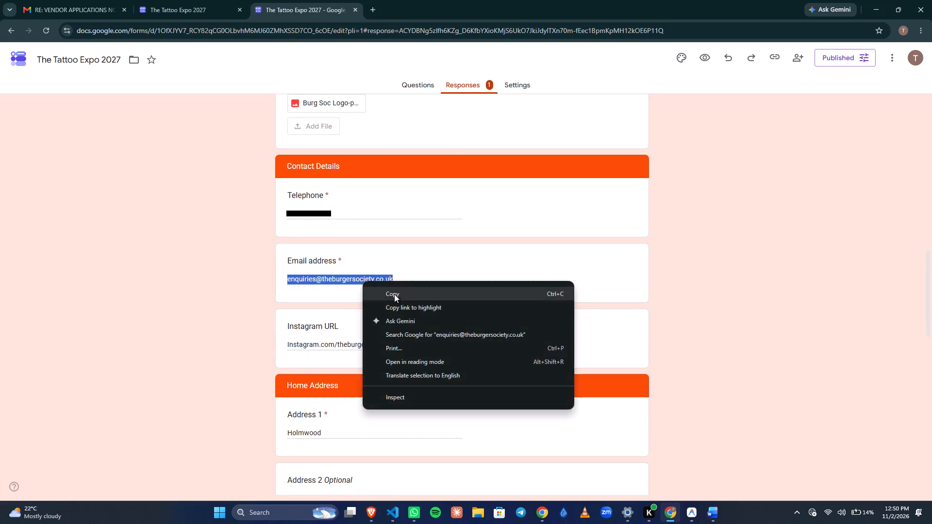
click(394, 294)
click(709, 518)
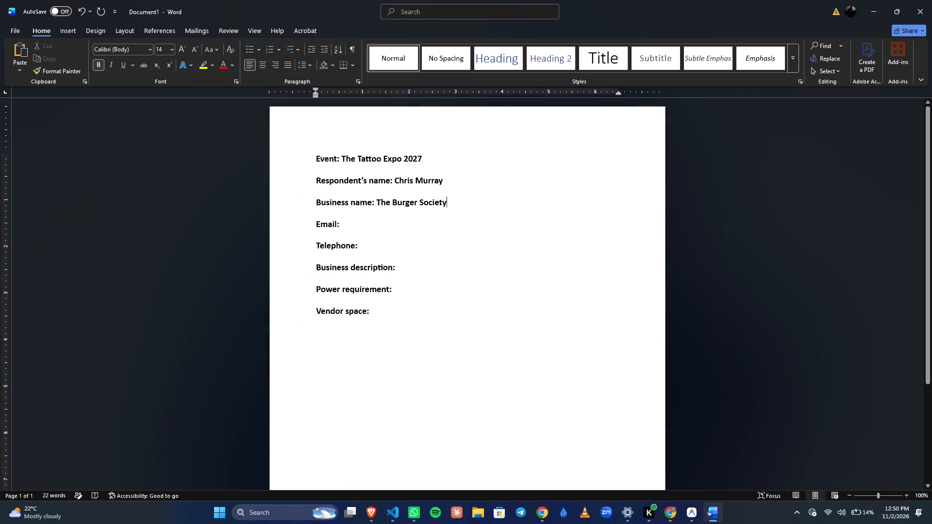
click(400, 219)
key(ctrl+a)
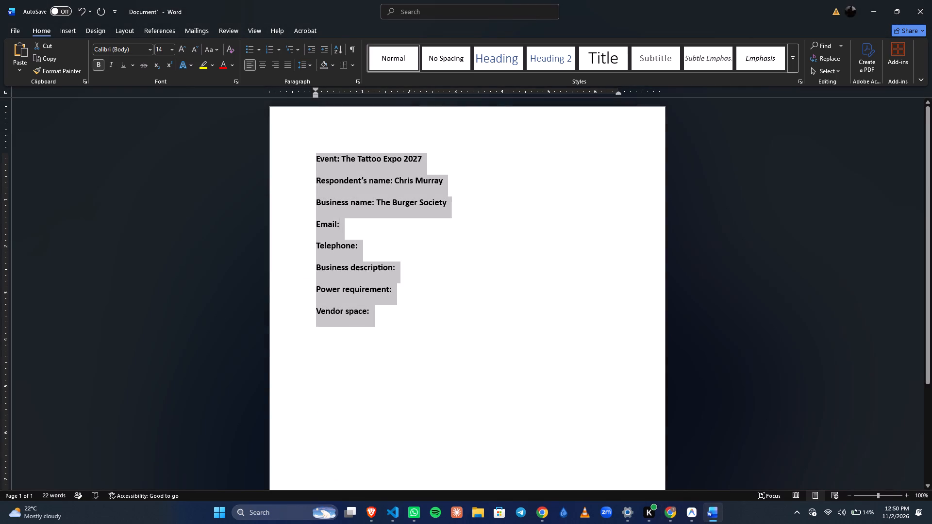
click(375, 230)
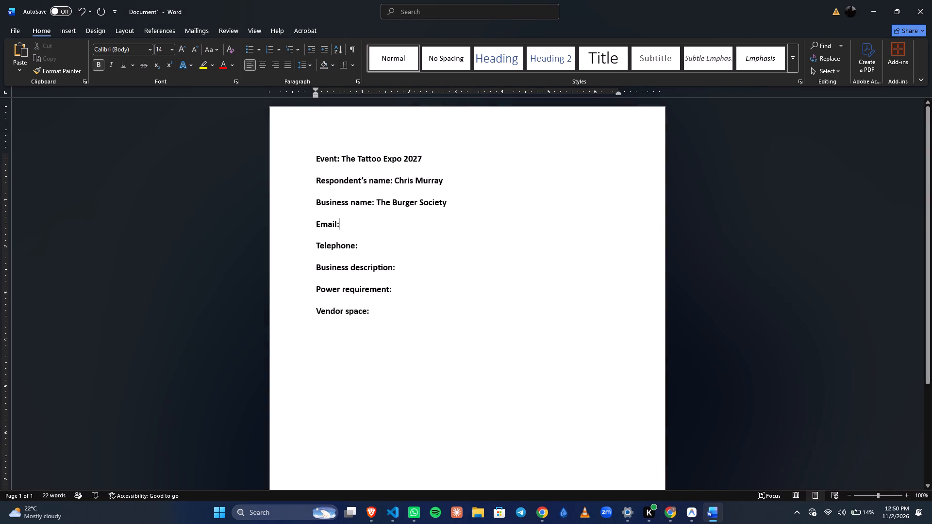
key(ctrl+v)
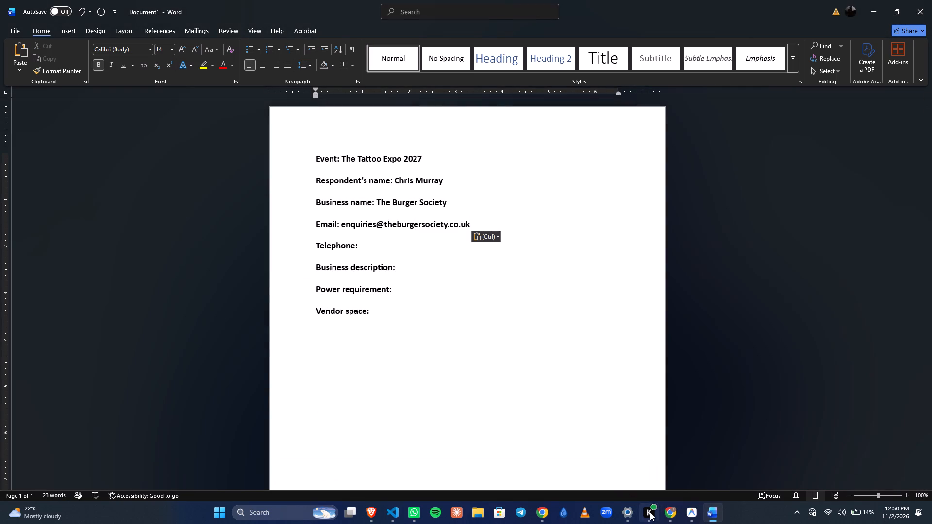
Copy the telephone number from the form response's Contact Details in Chrome and place it after "Telephone:" in Document1 in Word.
click(672, 513)
drag(338, 213, 292, 211)
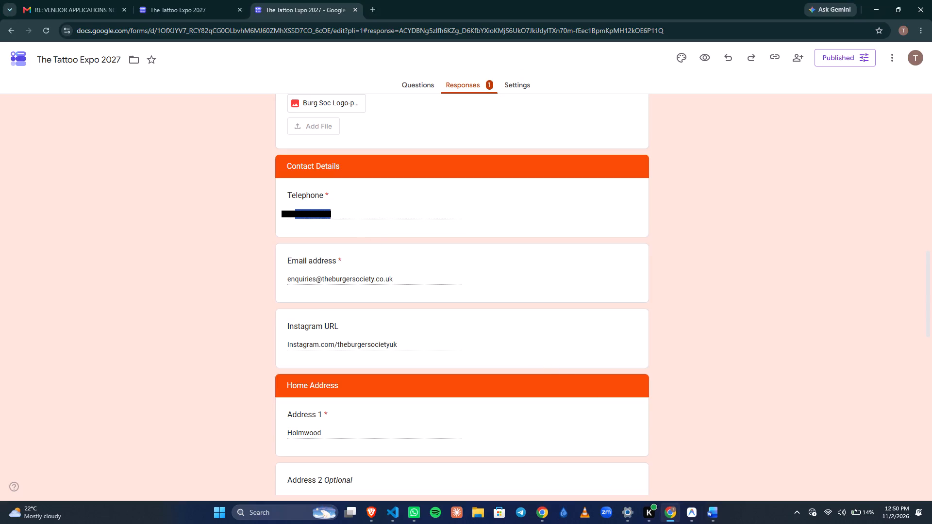
drag(292, 211, 276, 212)
key(ctrl+c)
key(alt+Tab)
click(416, 252)
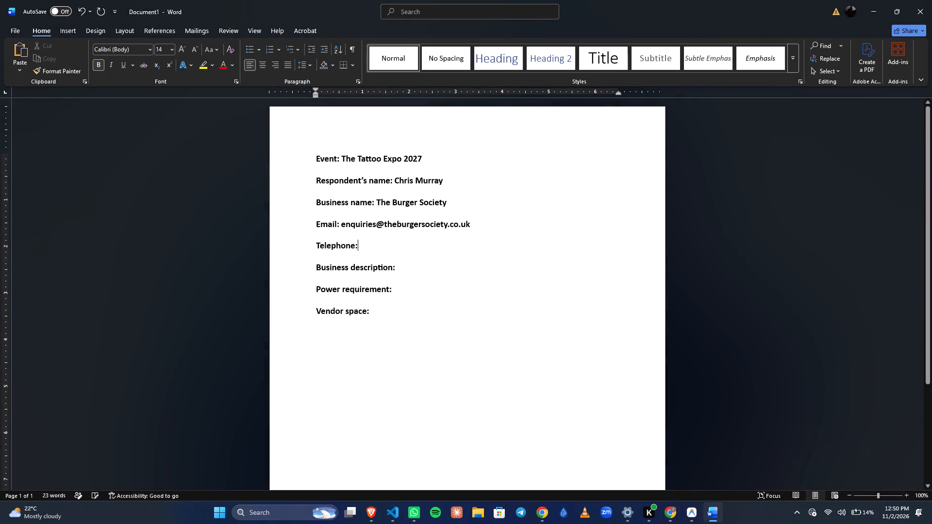
Paste the copied telephone number after "Telephone:" in Document1.
key(ctrl+v)
Copy the brand description "Award winning gourmet burgers" from the form response in Chrome and paste it after "Business description:" in Document1 in Word.
click(407, 266)
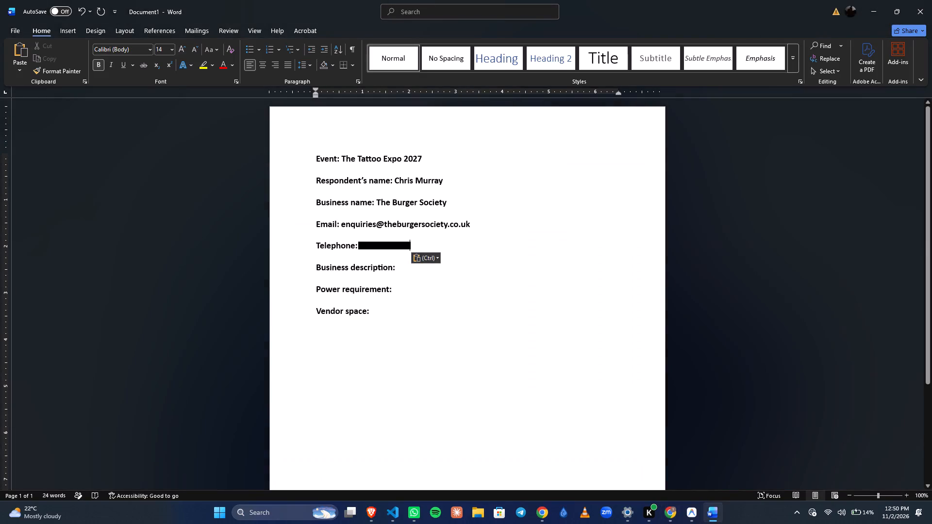
click(669, 517)
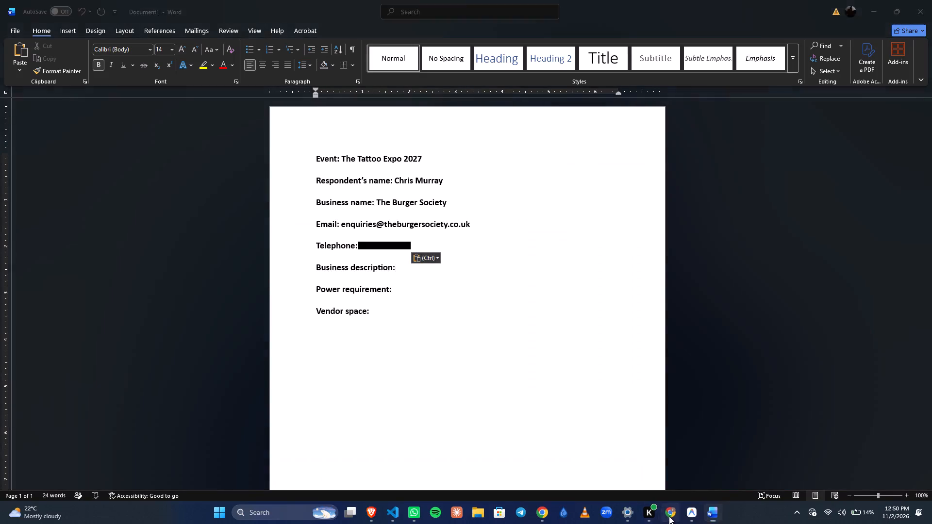
scroll(566, 415, up, 4)
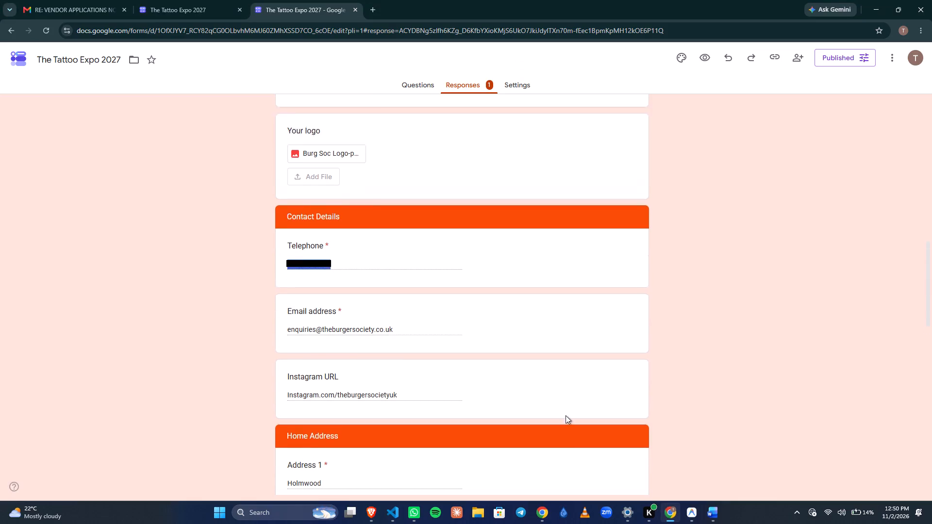
scroll(565, 414, up, 8)
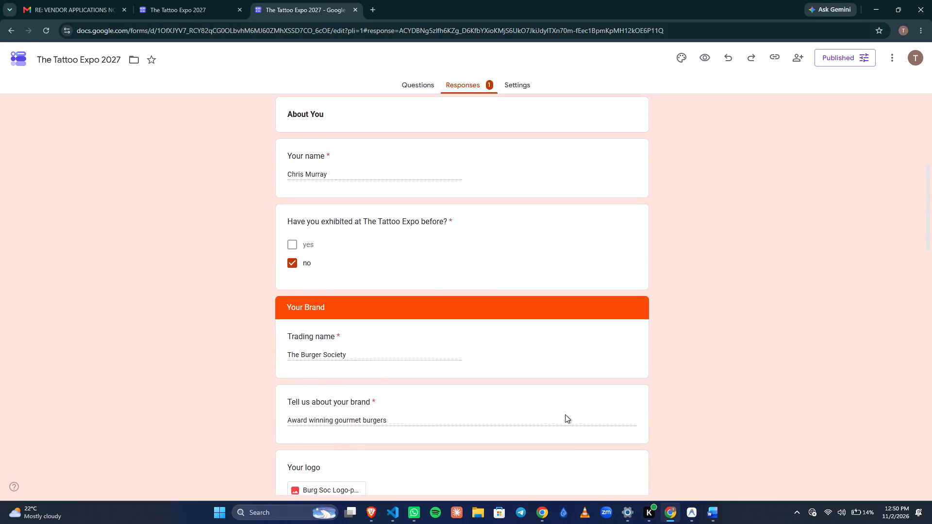
drag(397, 420, 277, 413)
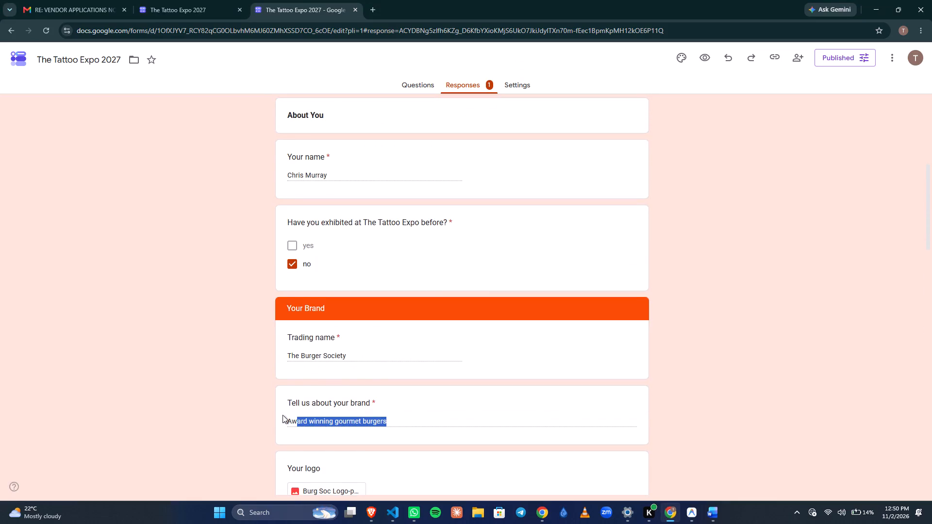
key(ctrl+c)
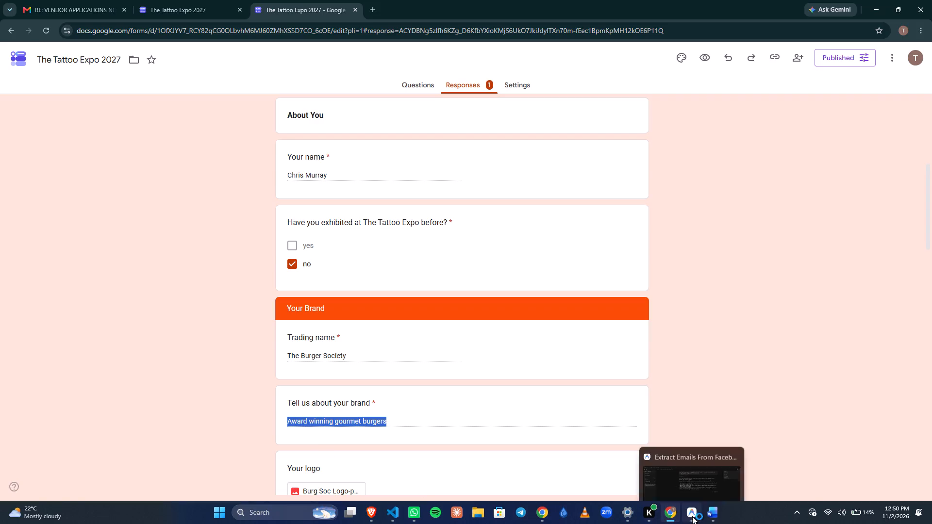
click(709, 510)
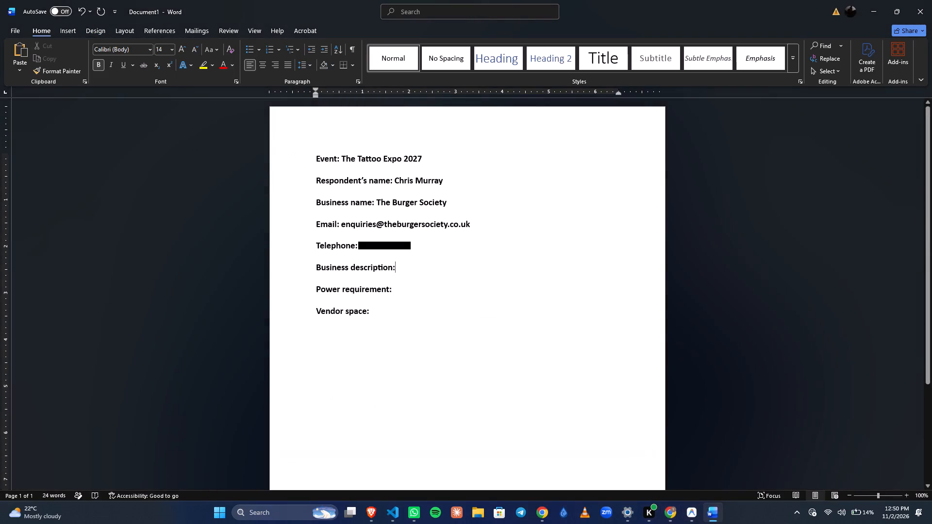
key(ctrl+v)
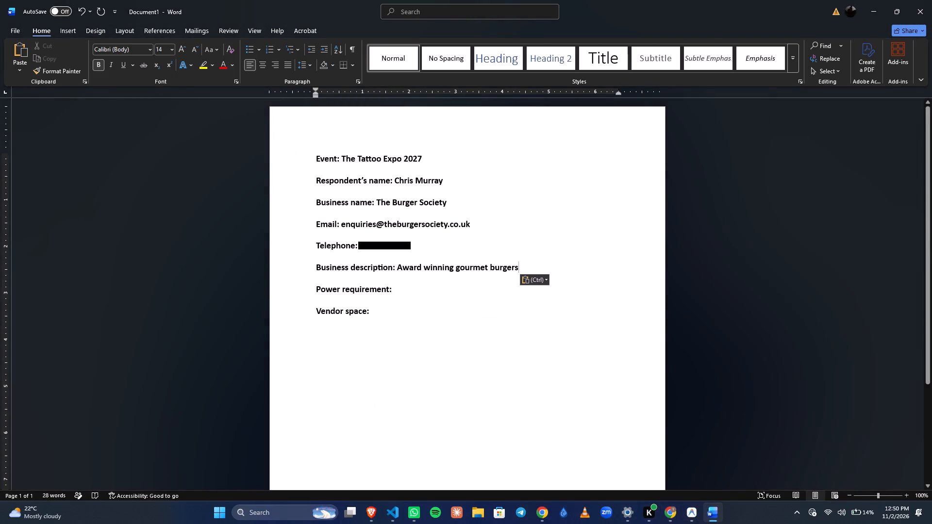
Examine the remaining answers of the form response in Chrome for the power requirement and vendor space, and return to Document1 in Word.
click(666, 514)
scroll(488, 381, down, 4)
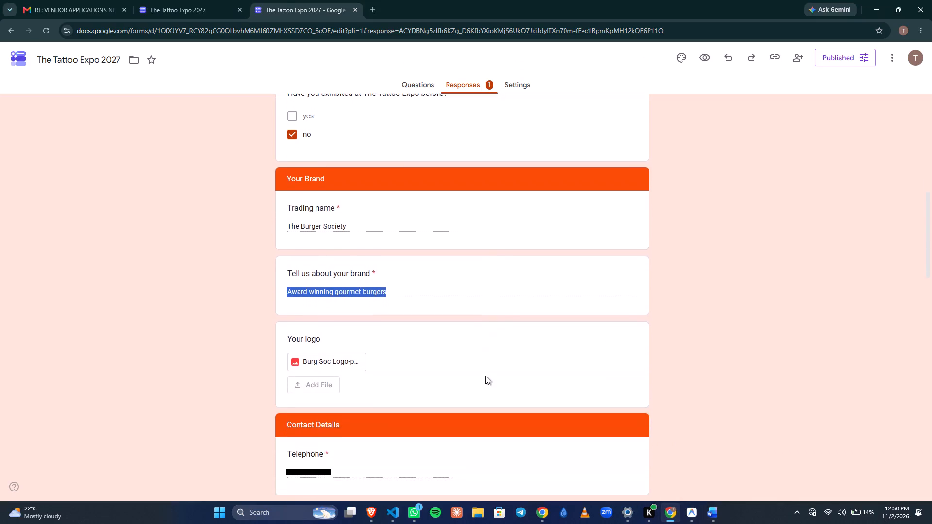
scroll(485, 377, down, 13)
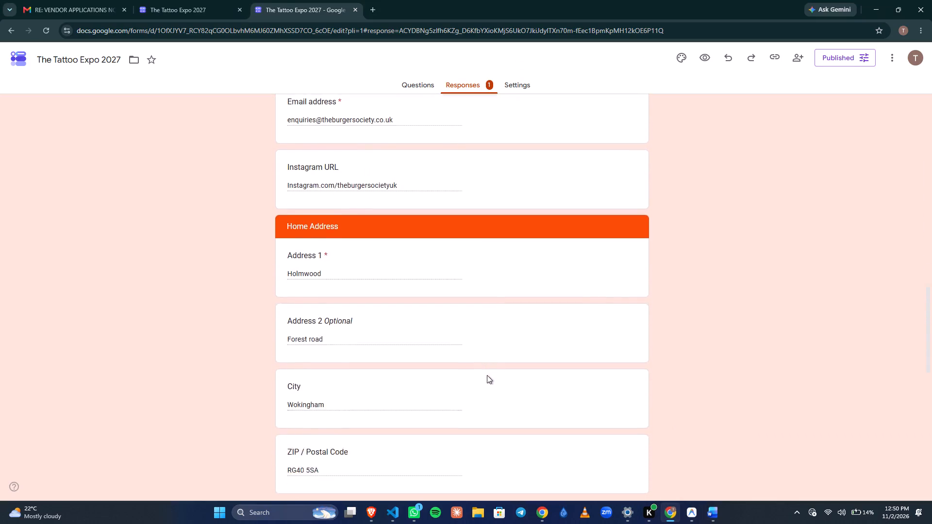
scroll(486, 376, down, 2)
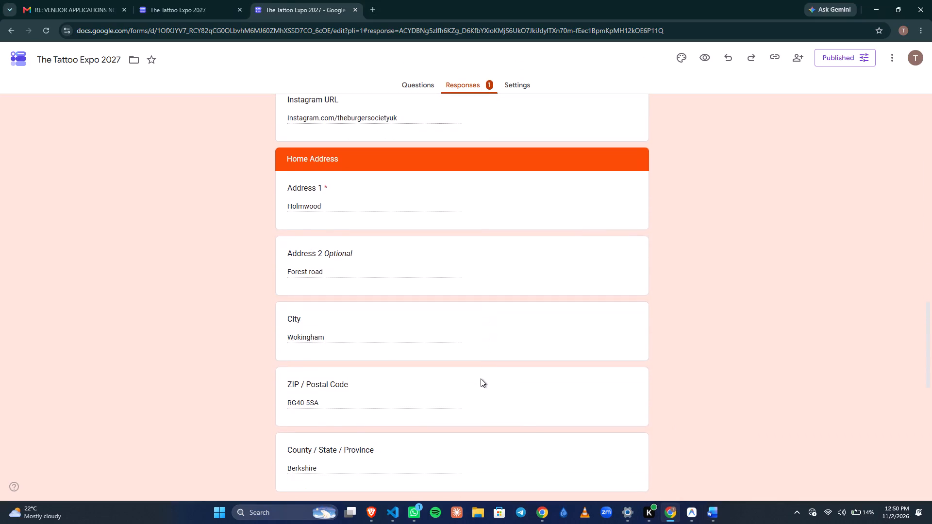
scroll(481, 378, down, 12)
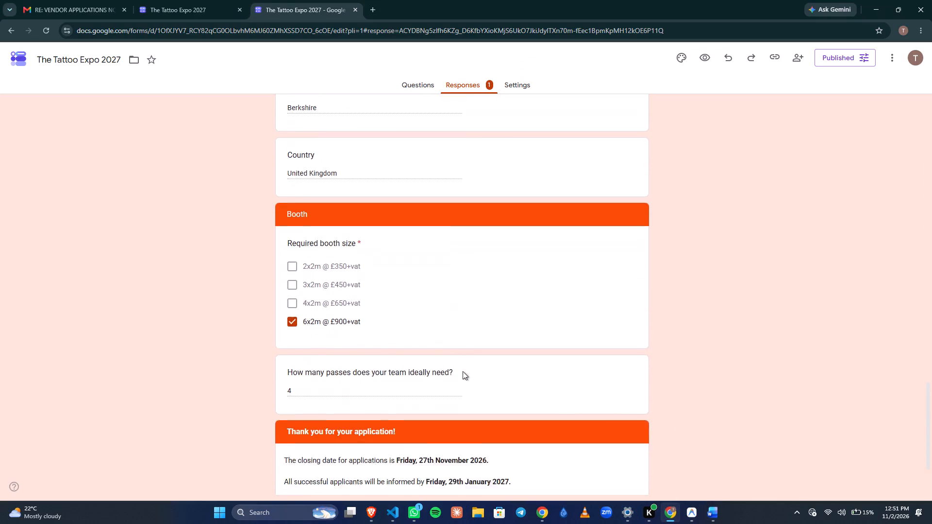
scroll(463, 371, down, 8)
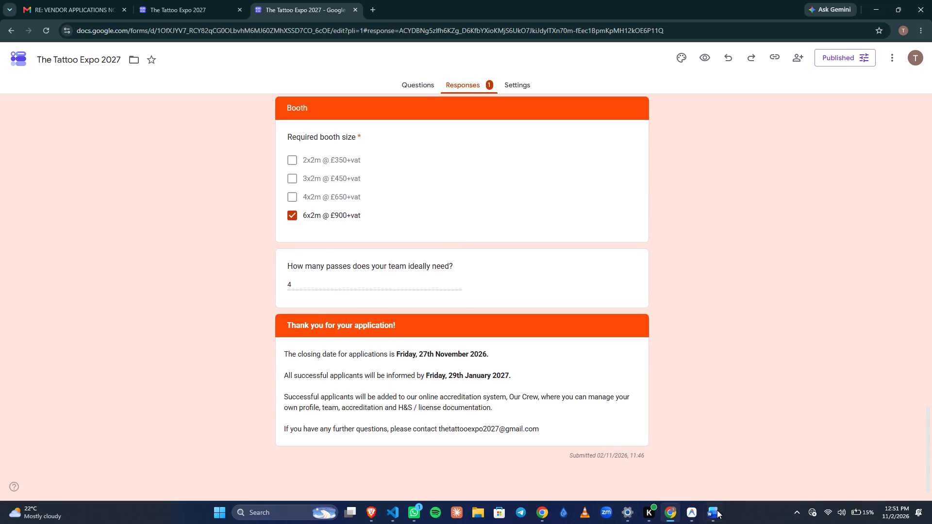
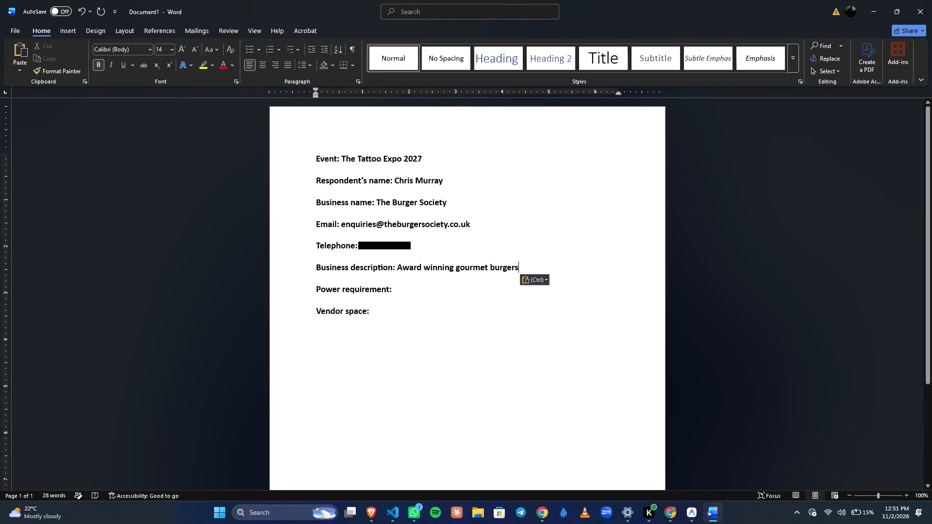
click(393, 314)
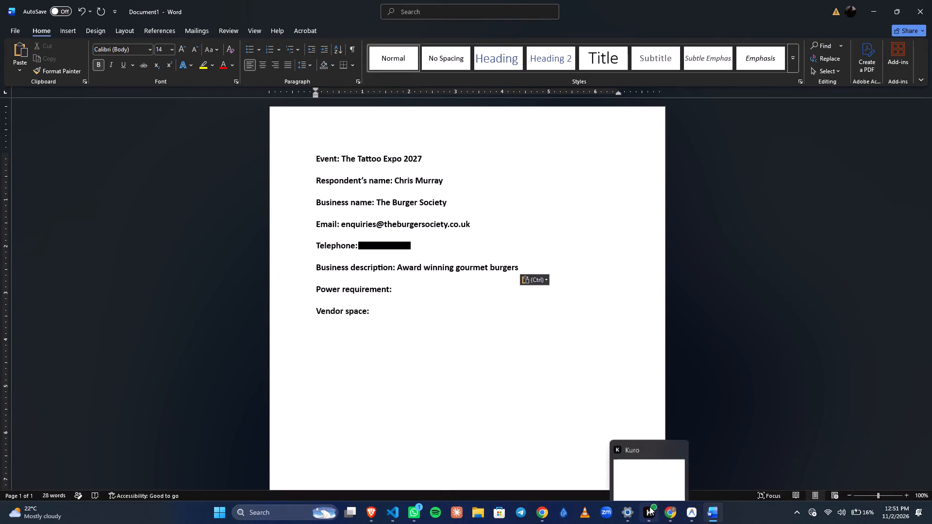
click(670, 508)
scroll(551, 341, up, 1)
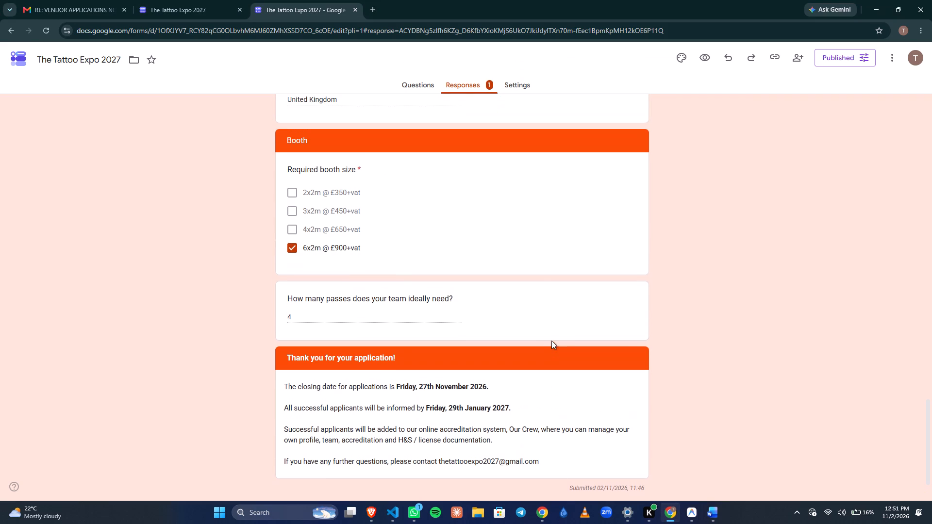
drag(366, 248, 293, 249)
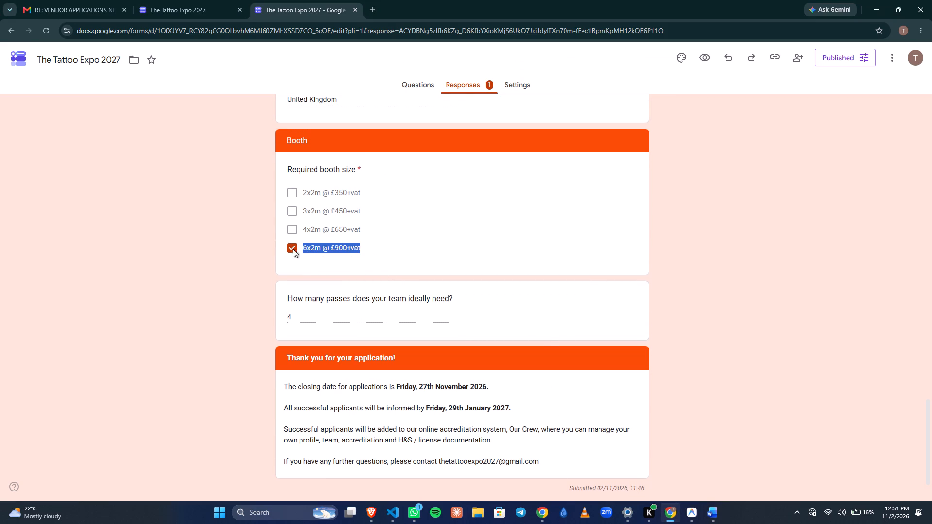
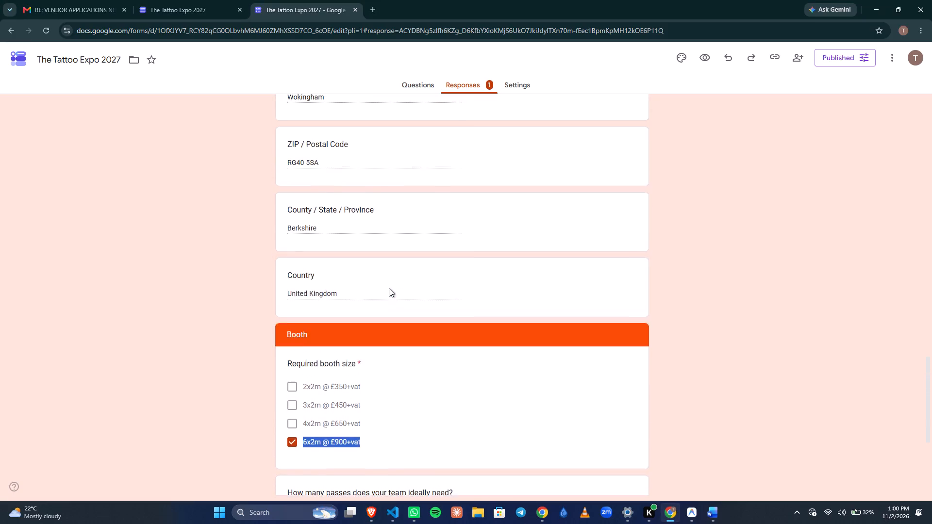
Review The Burger Society's form response from the booth section back up through the home address and Instagram details.
scroll(389, 288, up, 10)
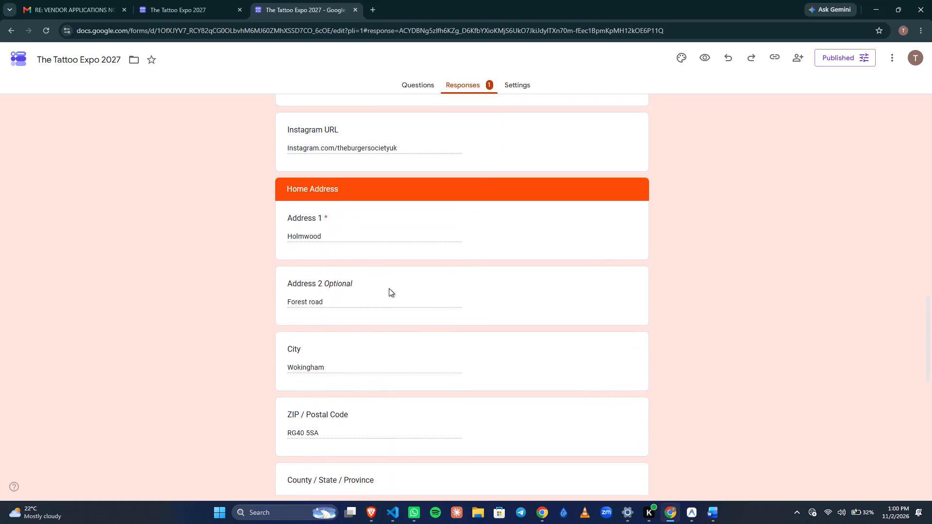